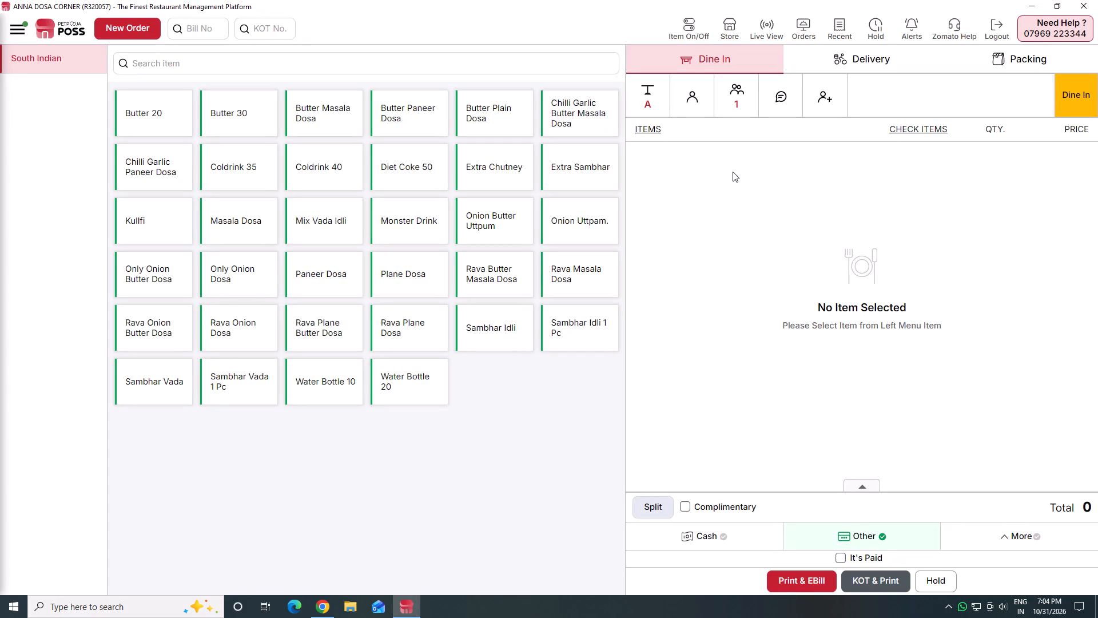
# Bill one Masala Dosa as a Packing order and issue its printed bill and e-bill.
pyautogui.click(265, 221)
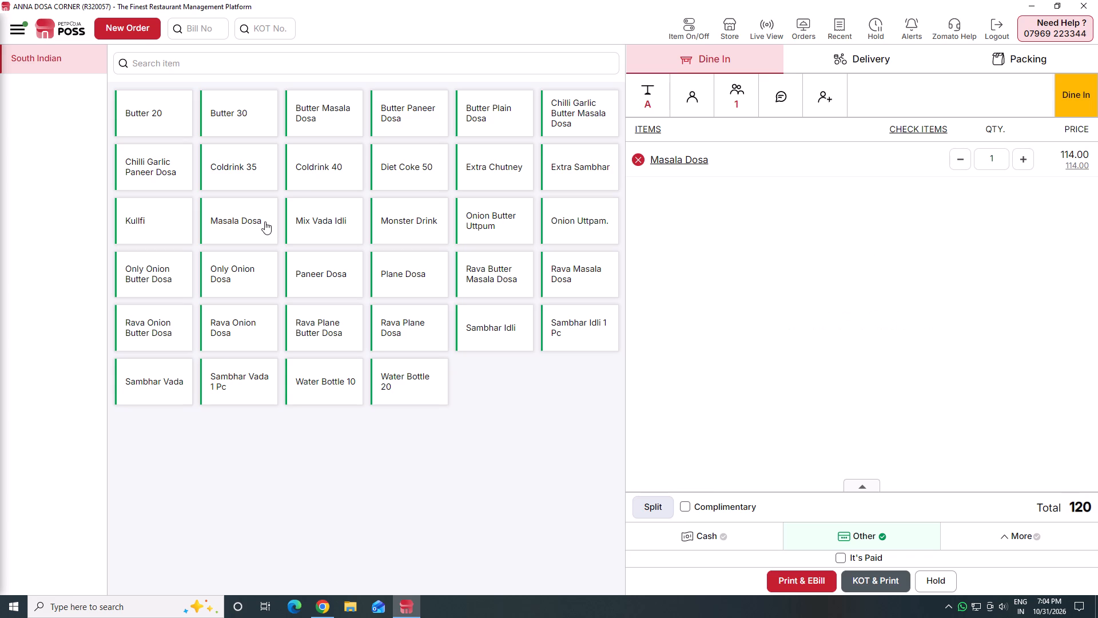
pyautogui.click(1054, 65)
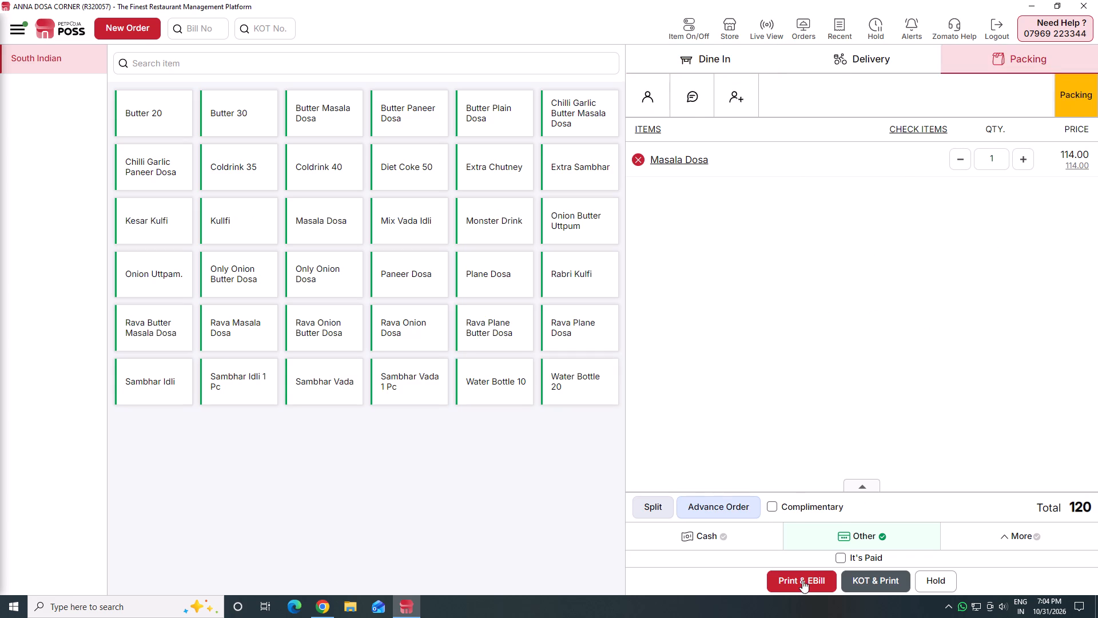
pyautogui.click(802, 580)
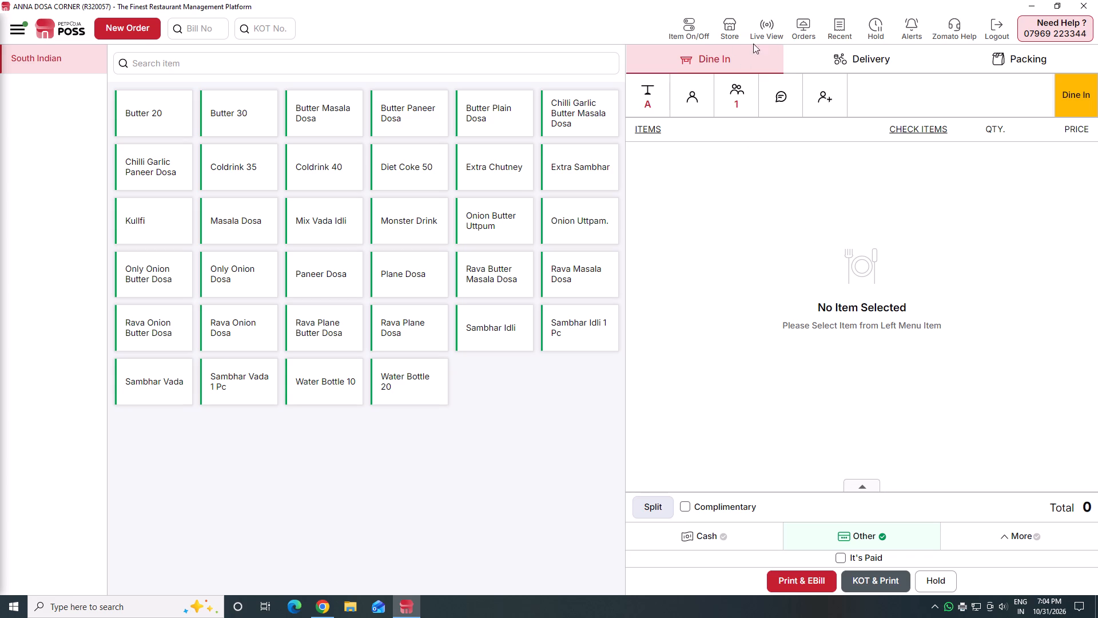
pyautogui.tripleClick(118, 31)
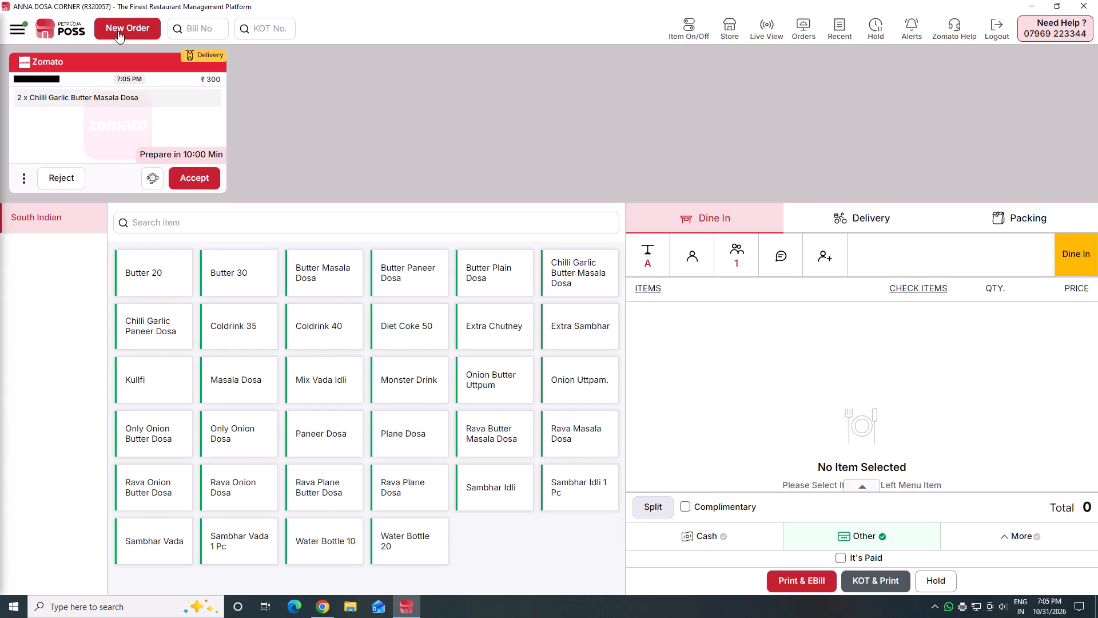
# Accept the incoming Zomato order for two Chilli Garlic Butter Masala Dosas with a longer preparation time, issuing its printed bill and e-bill.
pyautogui.click(195, 175)
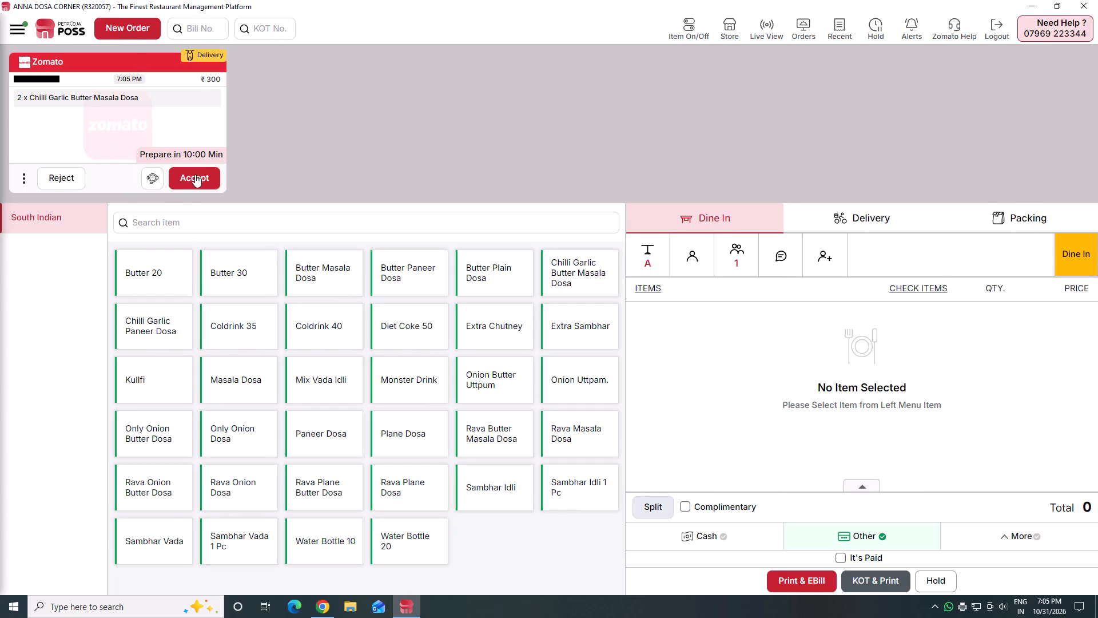
pyautogui.tripleClick(978, 152)
pyautogui.tripleClick(978, 152)
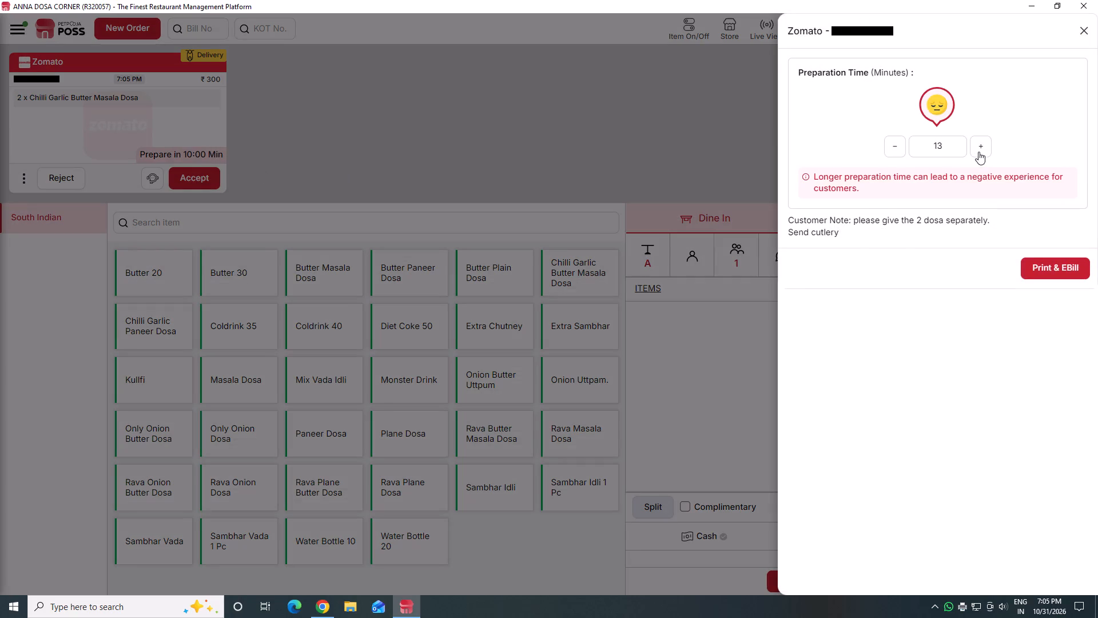
pyautogui.click(978, 152)
pyautogui.click(1039, 293)
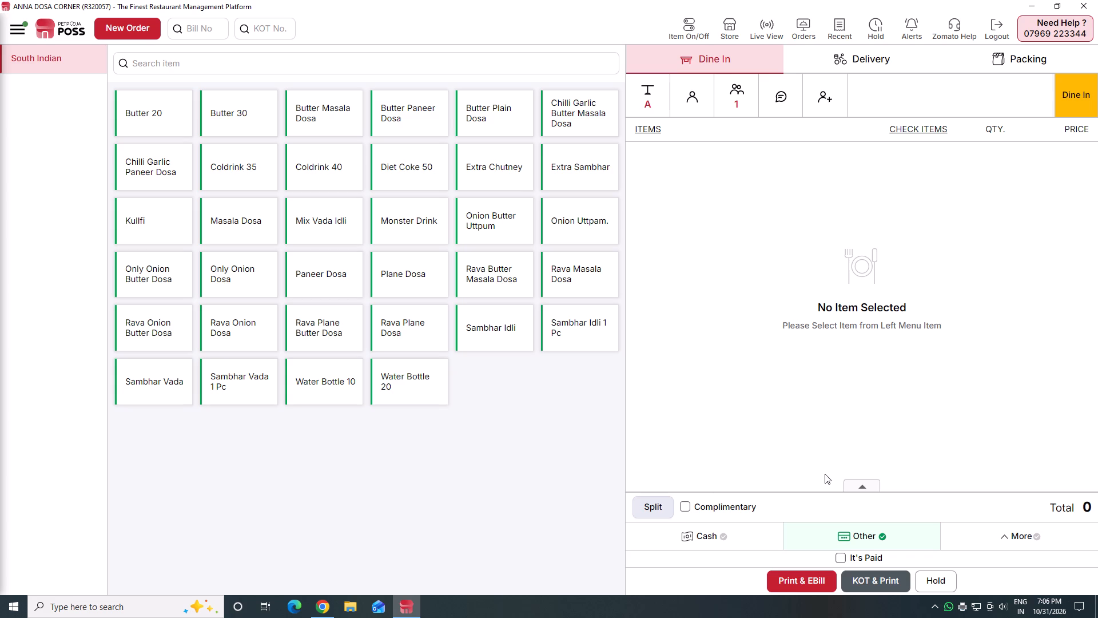
pyautogui.click(729, 264)
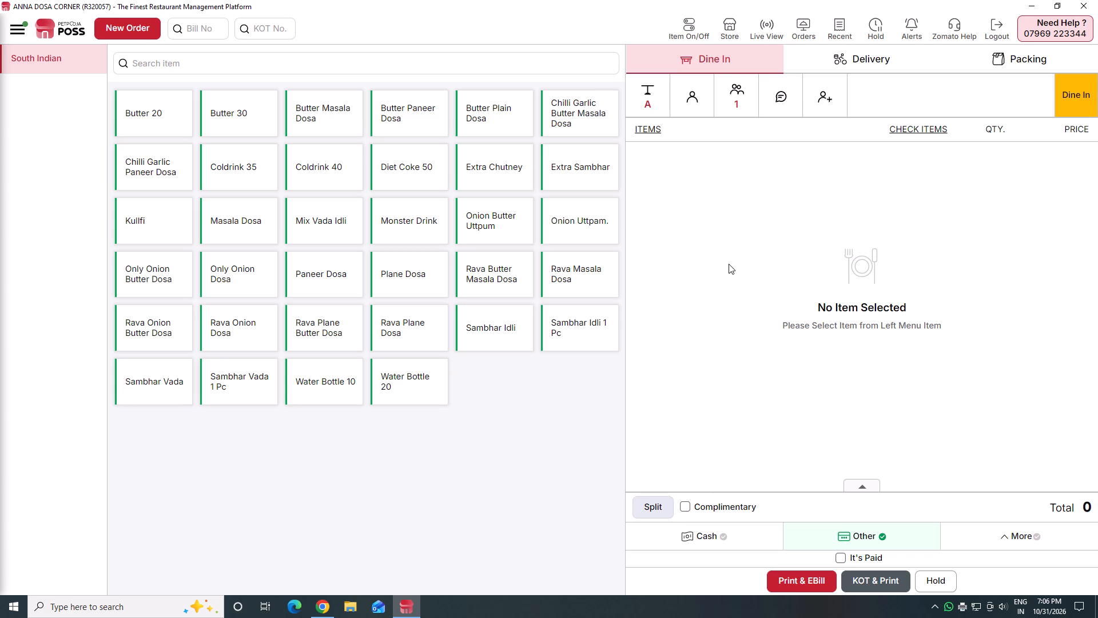
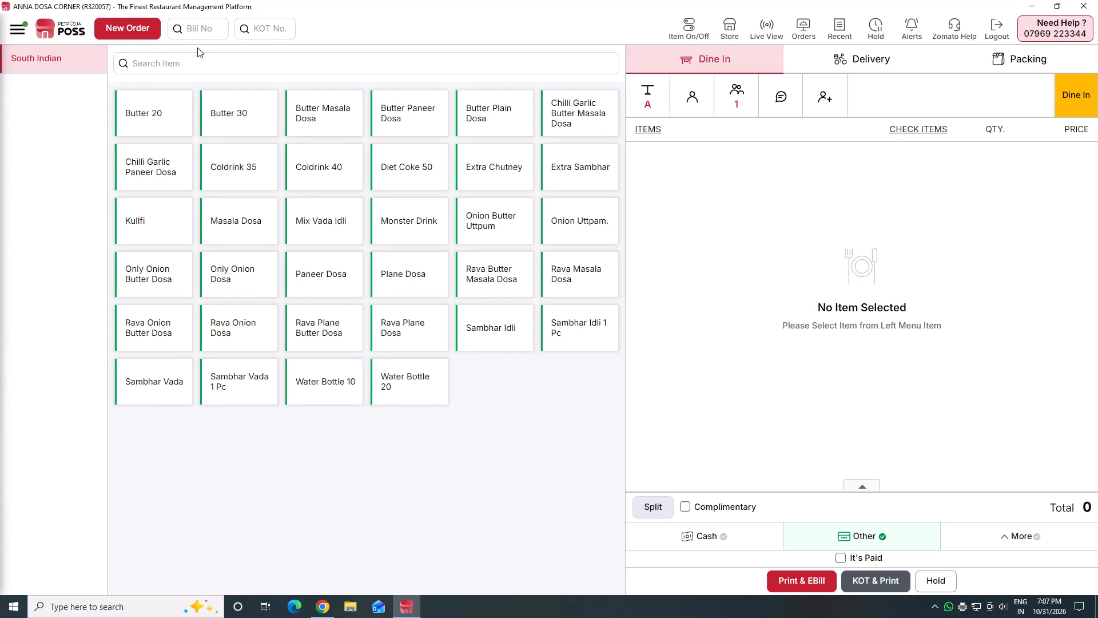
# Start a new Dine In order and add one Onion Uttpam and one Masala Dosa.
pyautogui.click(134, 33)
pyautogui.tripleClick(134, 33)
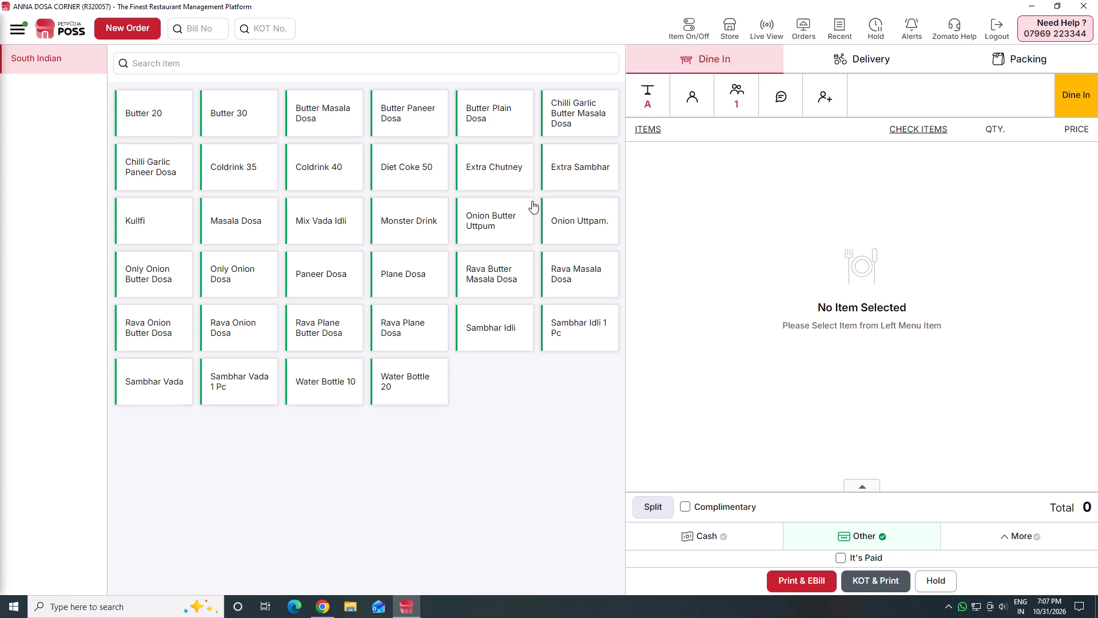
pyautogui.click(569, 236)
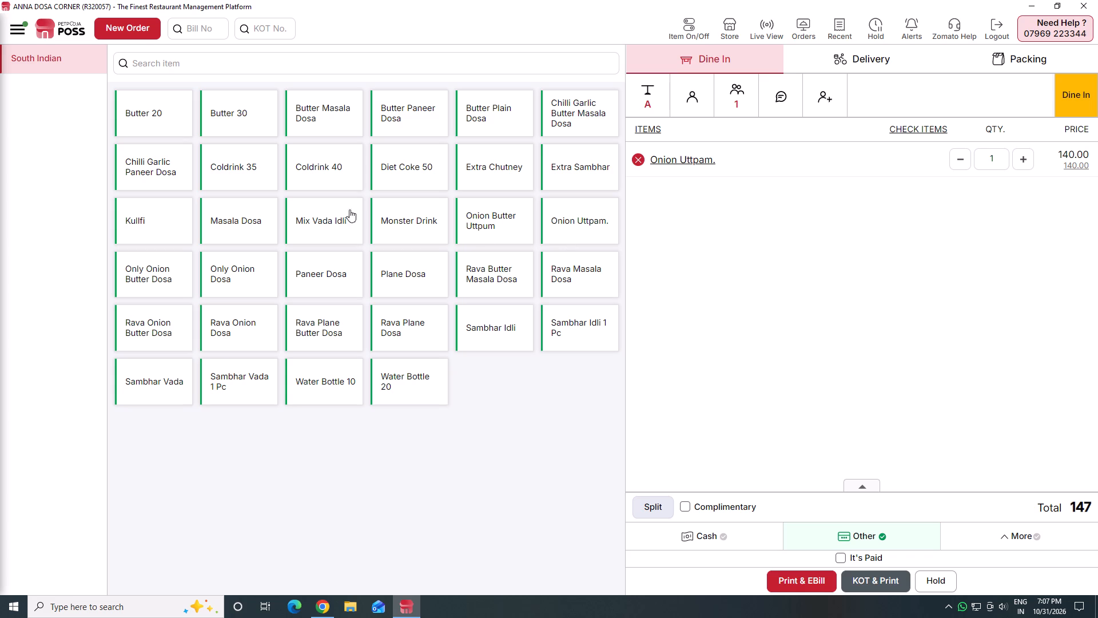
pyautogui.click(223, 224)
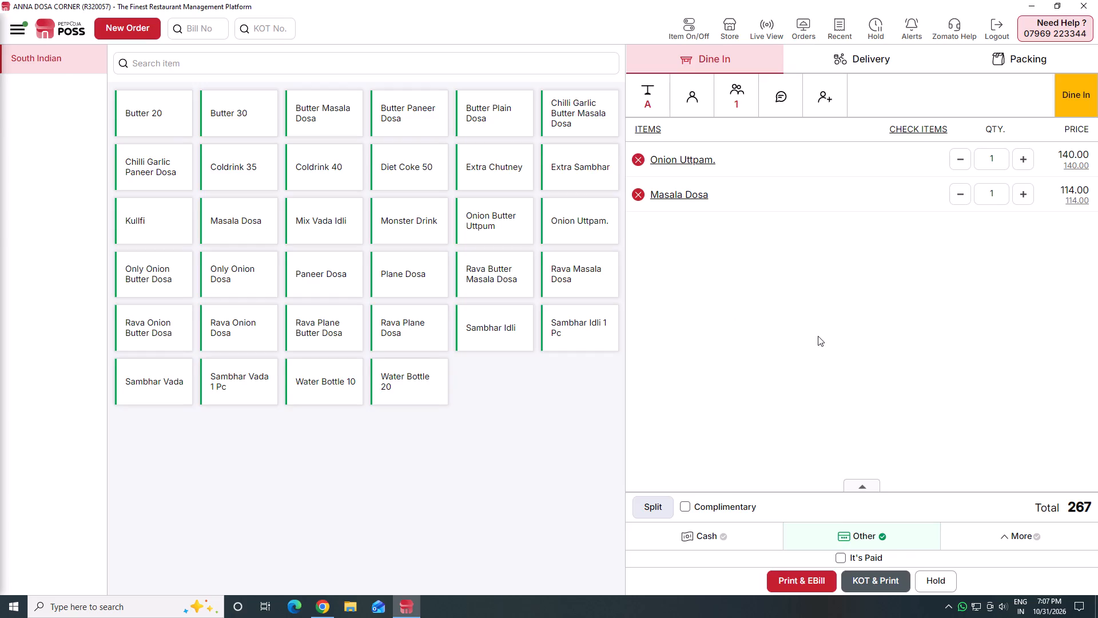
# Accept the incoming Zomato order for three Butter Masala Dosas with a 17-minute preparation time, issuing its printed bill and e-bill.
pyautogui.click(213, 186)
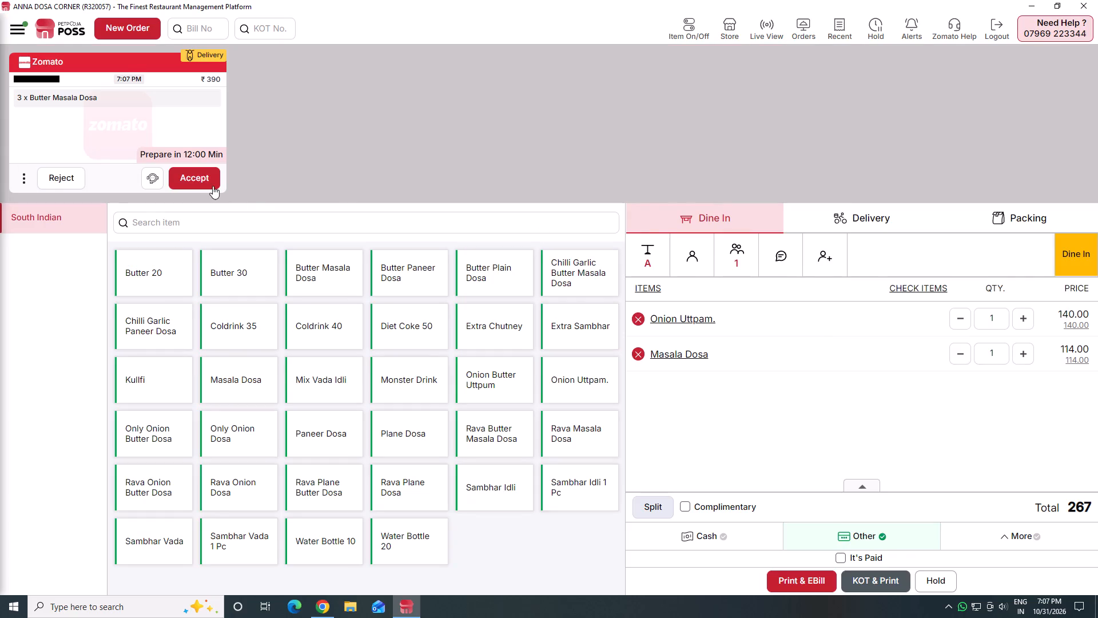
pyautogui.tripleClick(984, 146)
pyautogui.tripleClick(984, 146)
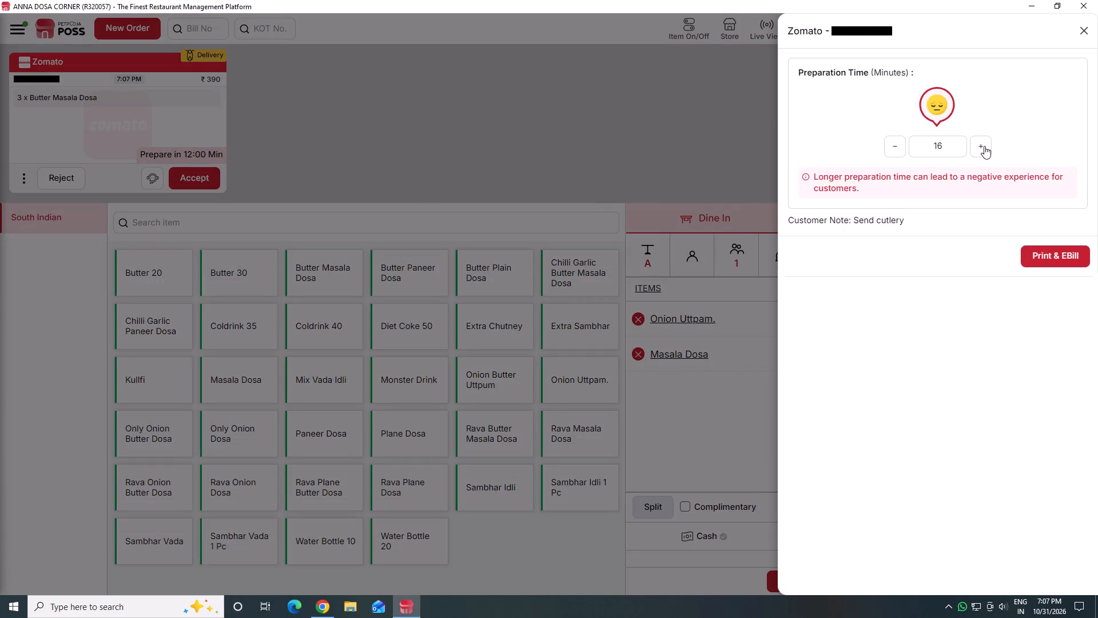
pyautogui.tripleClick(984, 146)
pyautogui.doubleClick(984, 146)
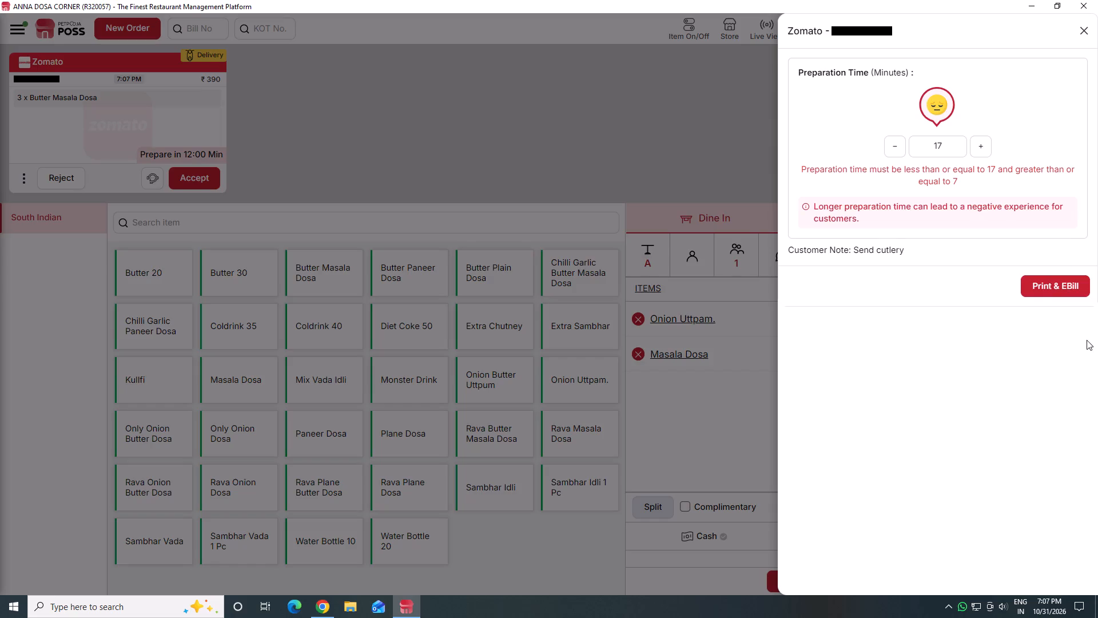
pyautogui.click(1049, 295)
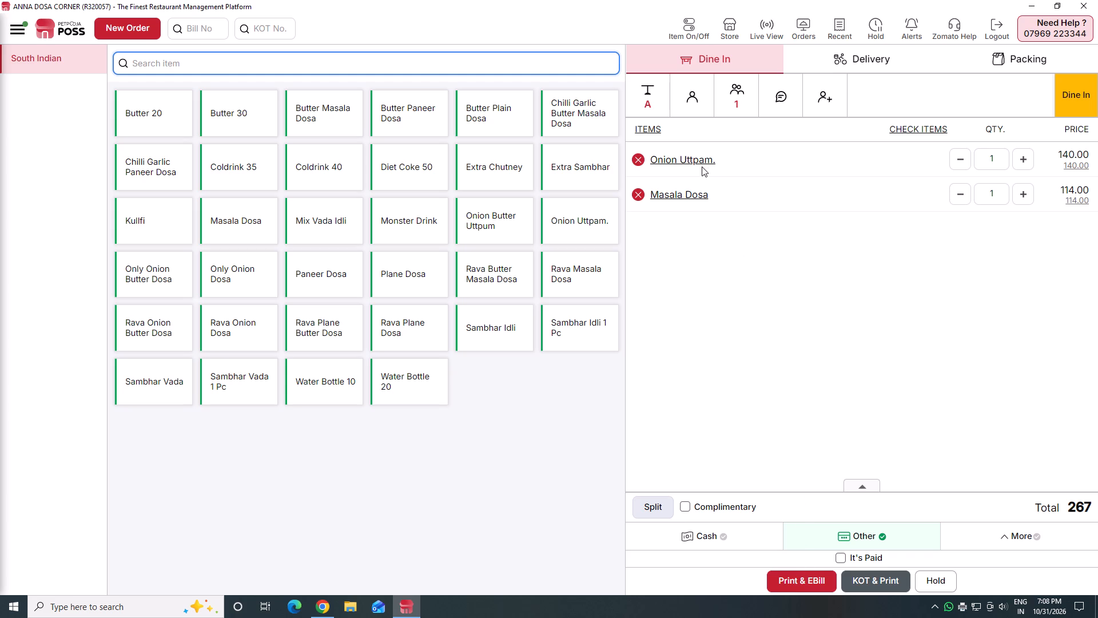
# Issue the printed bill and e-bill for the pending Dine In order of Onion Uttpam and Masala Dosa.
pyautogui.click(798, 577)
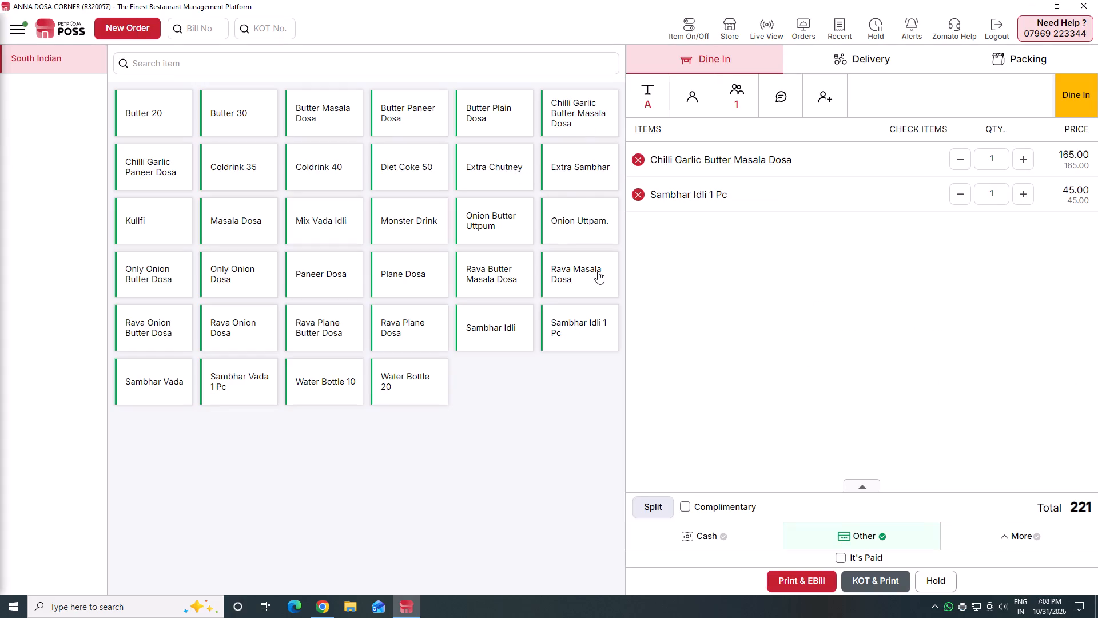
pyautogui.click(799, 584)
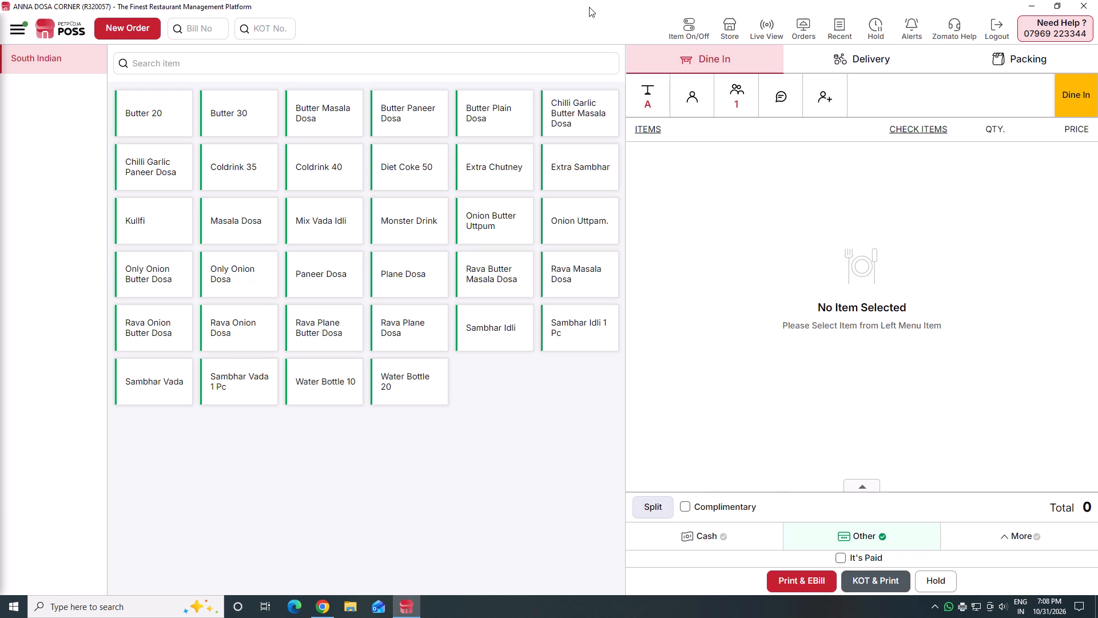
# Start a new order with three Masala Dosas, set it as Packing, and issue its printed bill and e-bill.
pyautogui.click(137, 25)
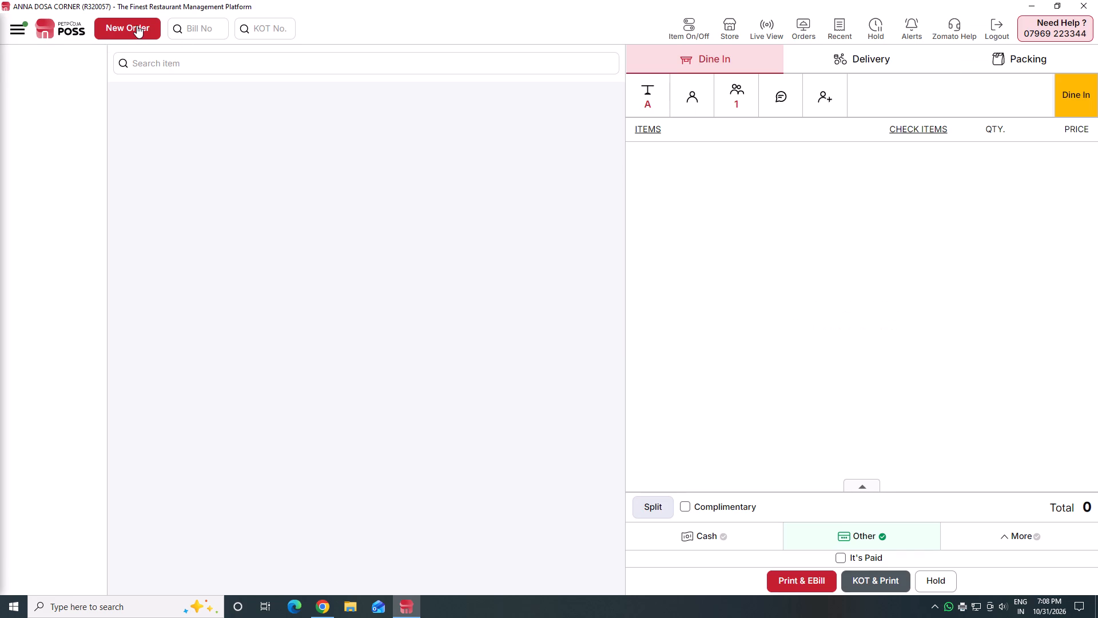
pyautogui.click(657, 262)
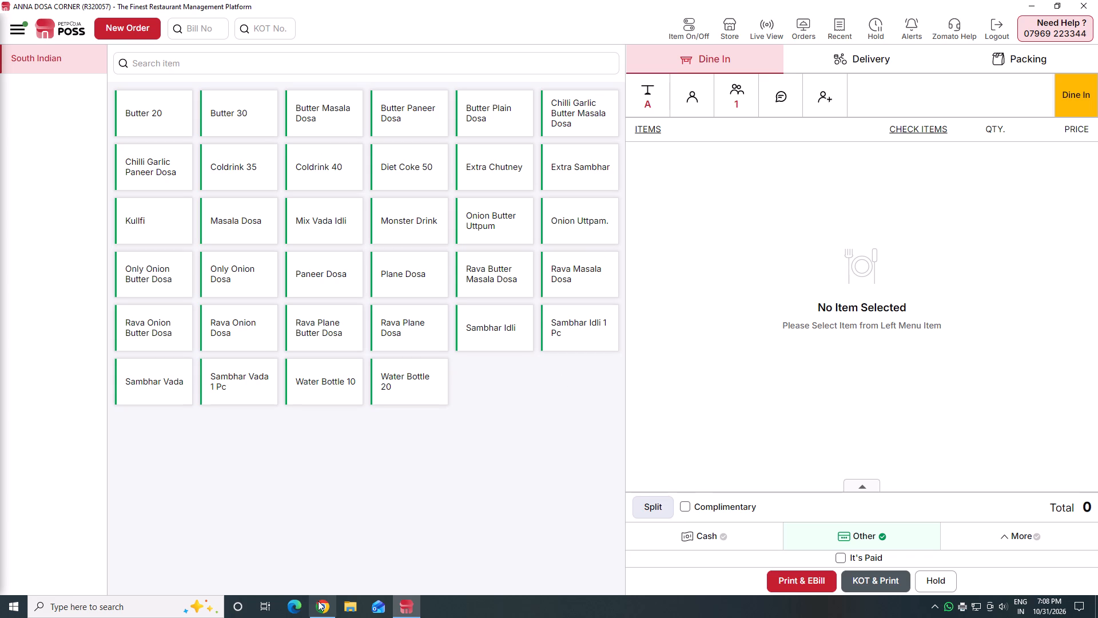
pyautogui.click(620, 502)
pyautogui.tripleClick(246, 232)
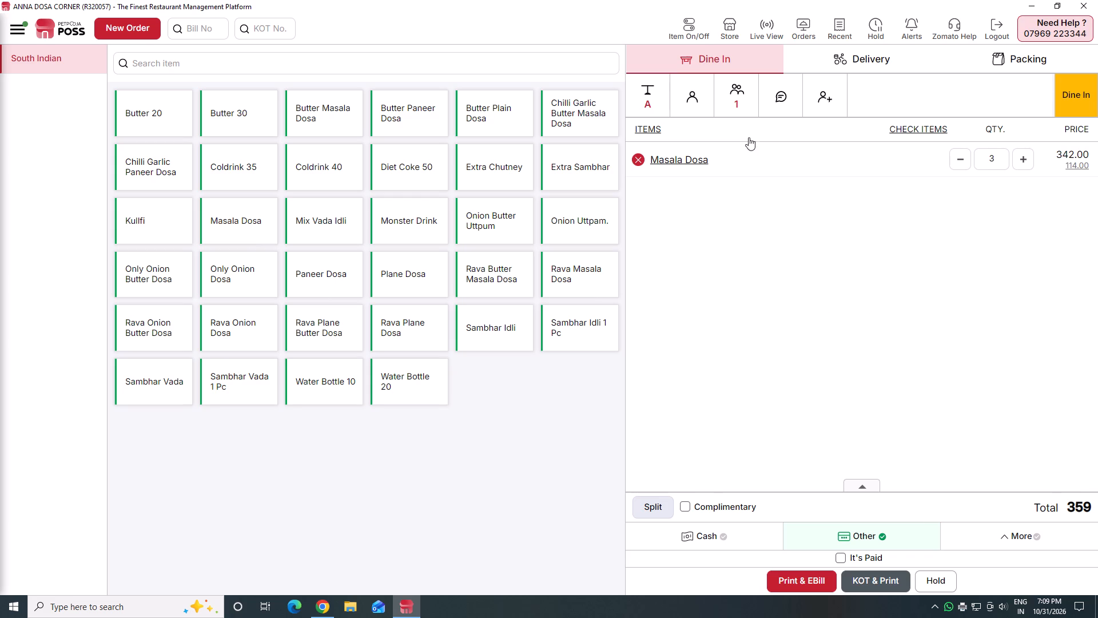
pyautogui.click(1047, 54)
pyautogui.click(823, 574)
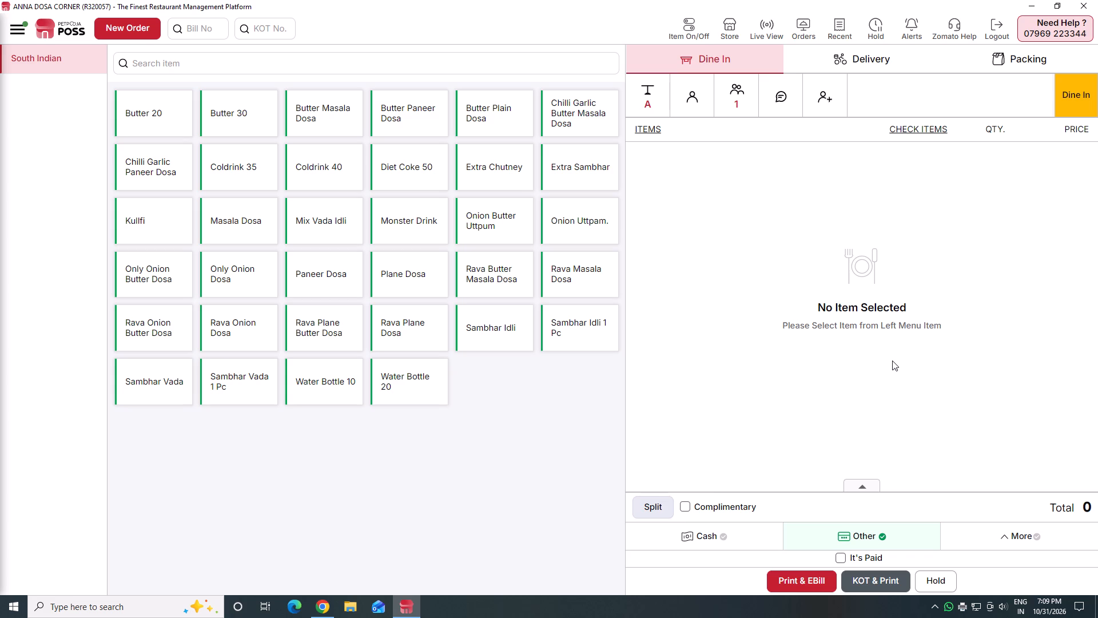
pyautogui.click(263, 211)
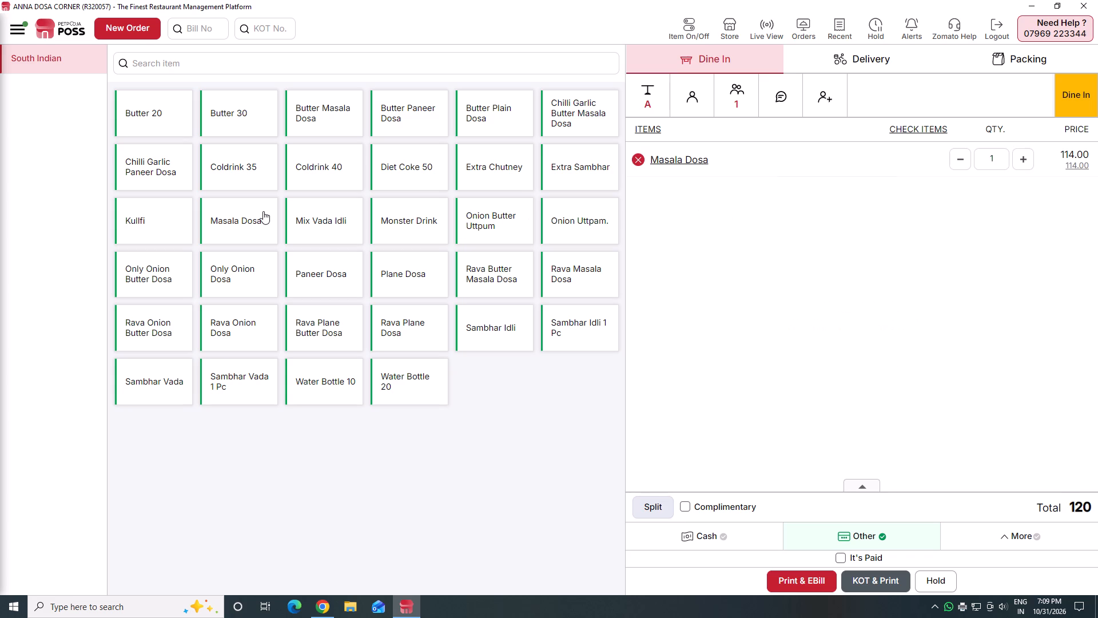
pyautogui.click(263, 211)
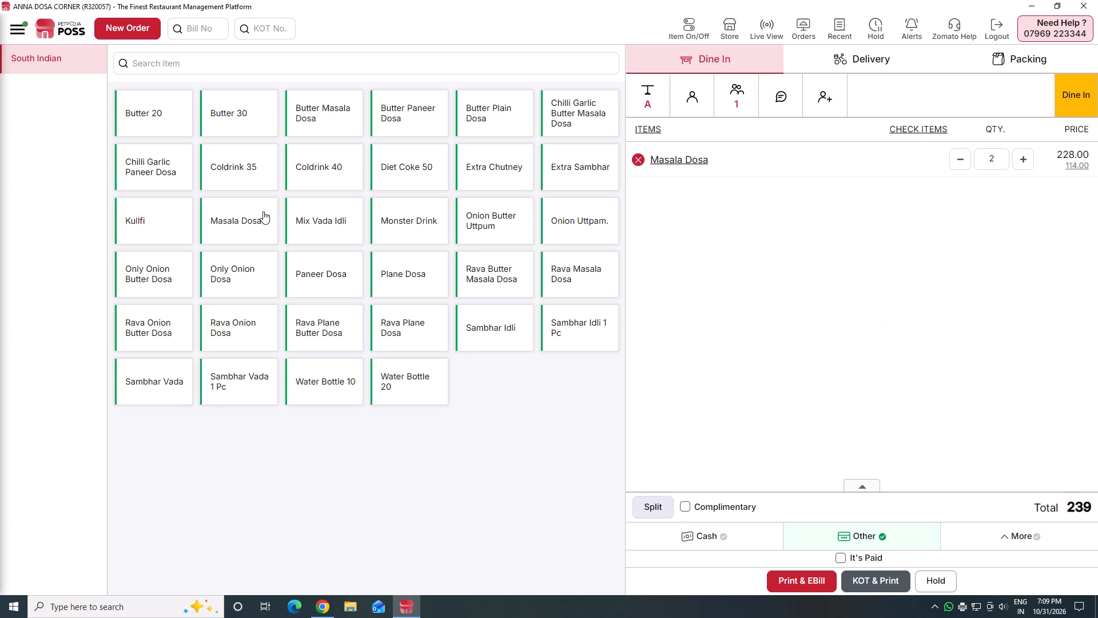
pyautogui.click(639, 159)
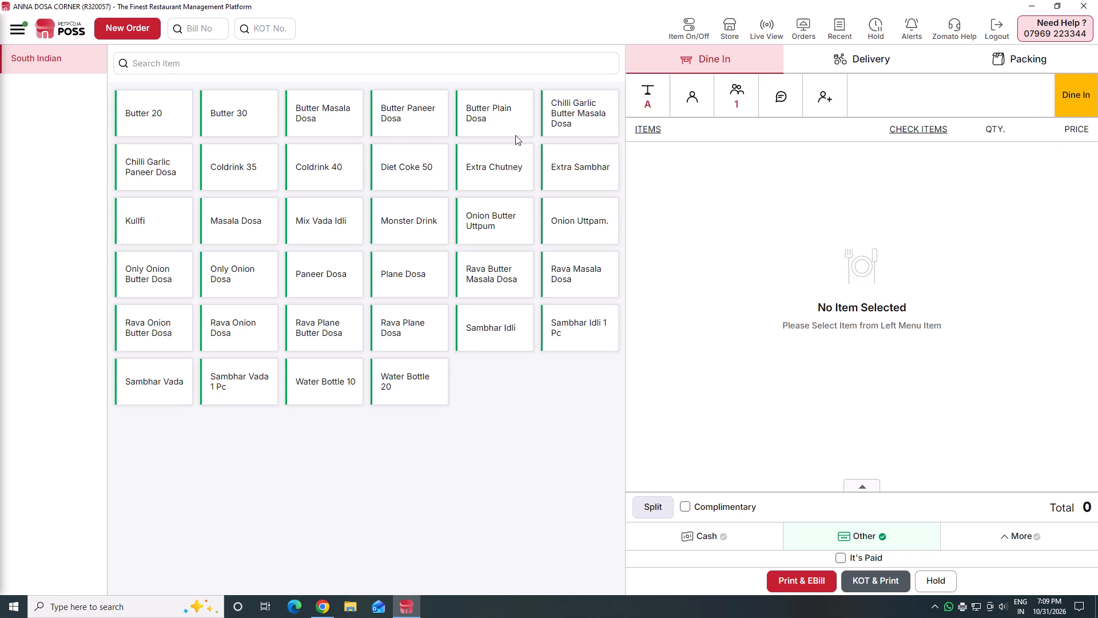
# Bill two Butter Masala Dosas and one Sambhar Idli as a Dine In order, issuing the printed bill and e-bill.
pyautogui.doubleClick(332, 113)
pyautogui.click(484, 327)
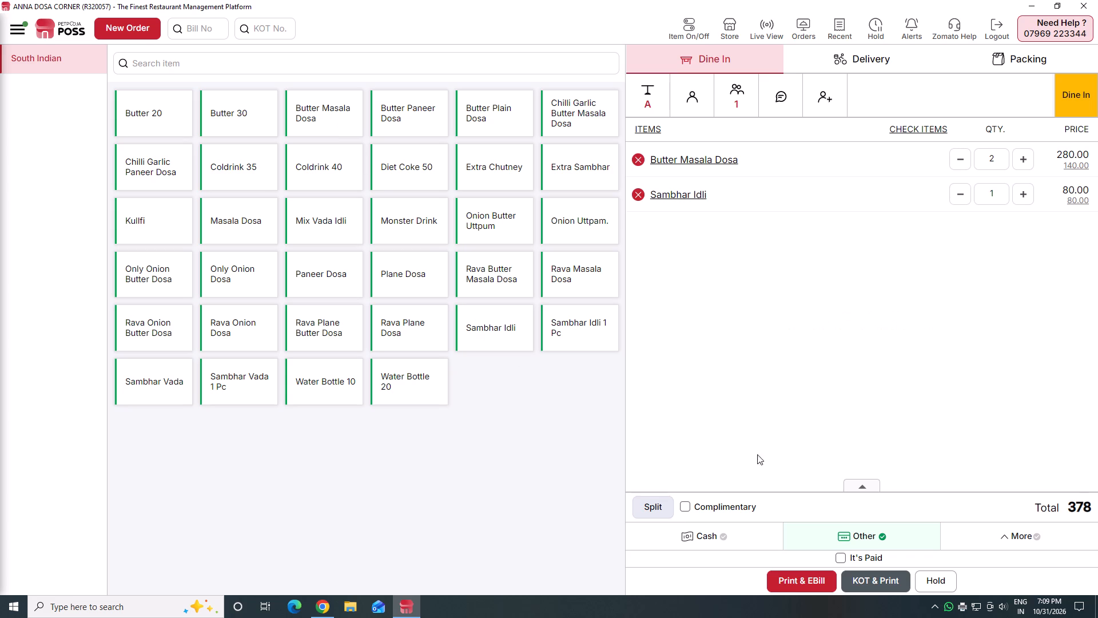
pyautogui.click(813, 584)
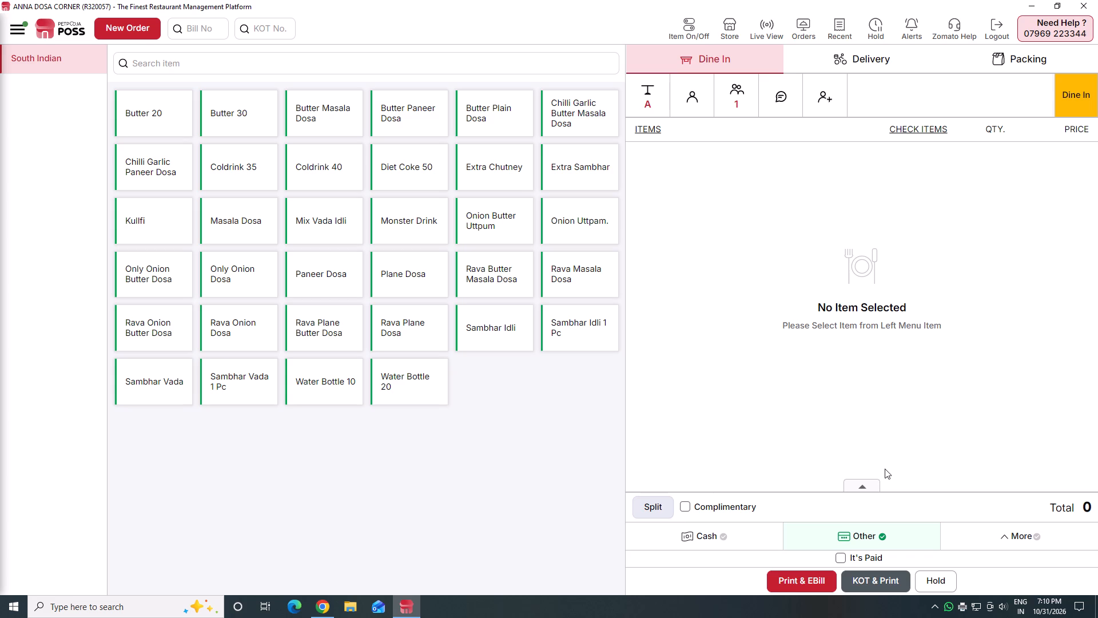
# Bill one Coldrink 40 as a Dine In order and issue its printed bill and e-bill.
pyautogui.click(341, 172)
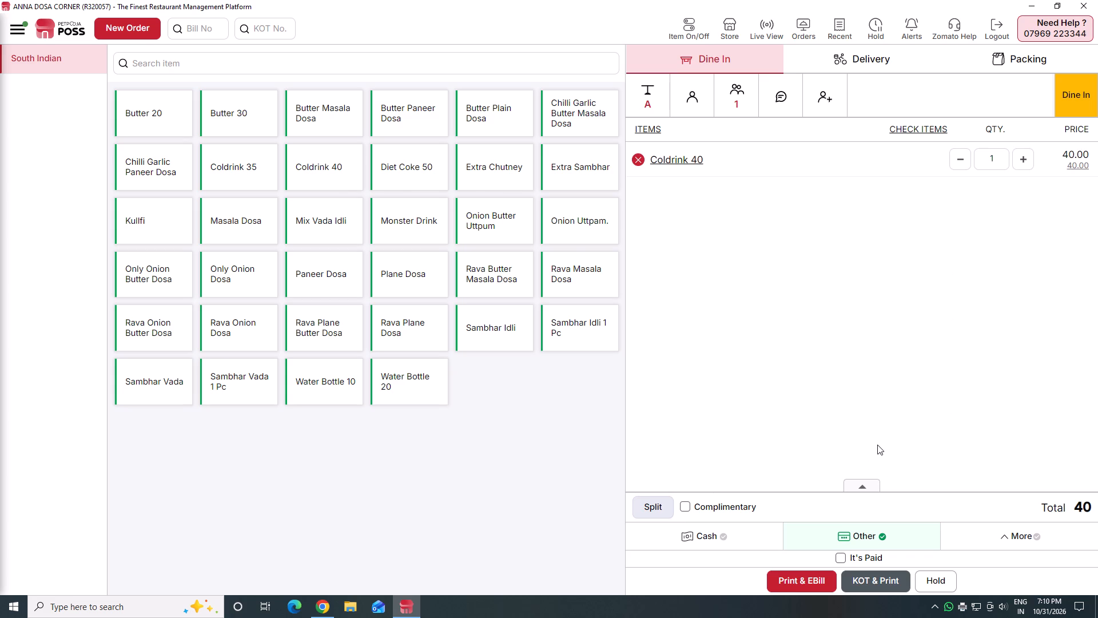
pyautogui.click(798, 587)
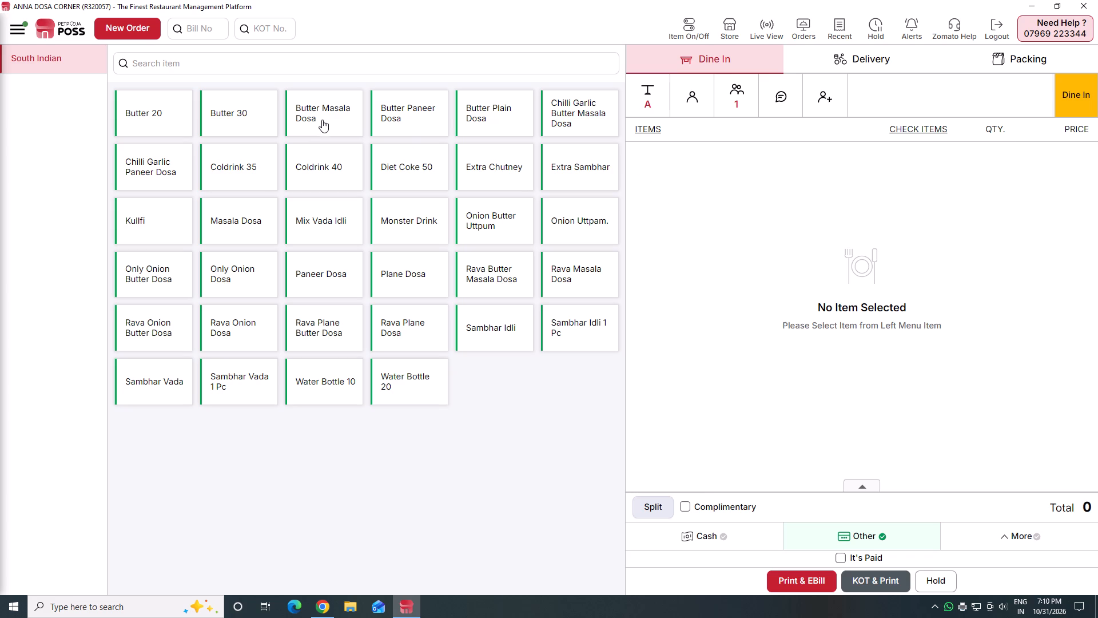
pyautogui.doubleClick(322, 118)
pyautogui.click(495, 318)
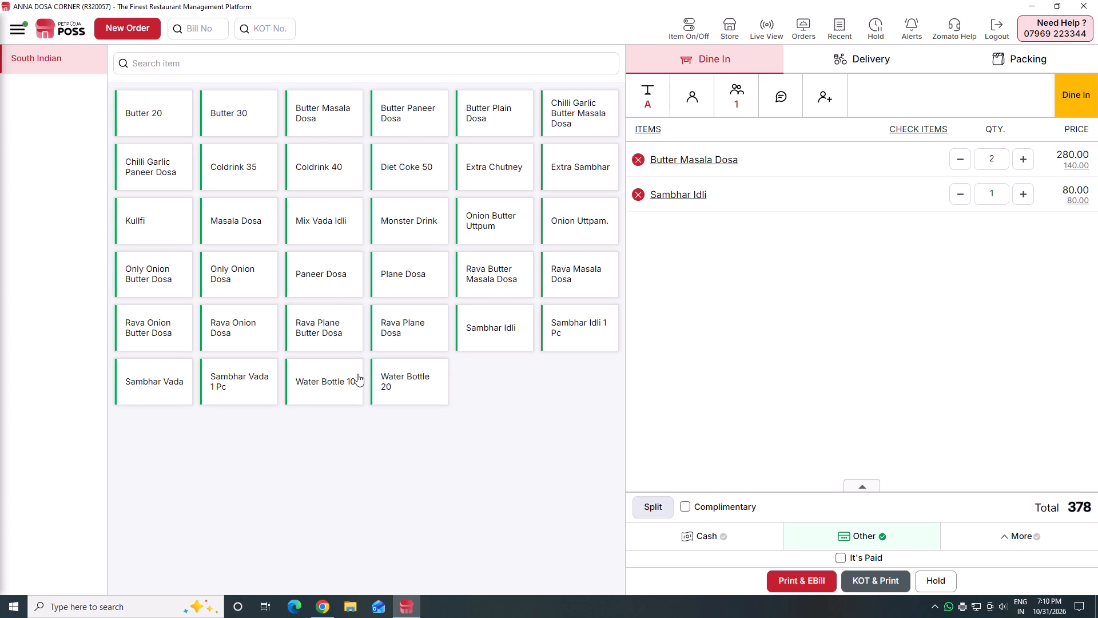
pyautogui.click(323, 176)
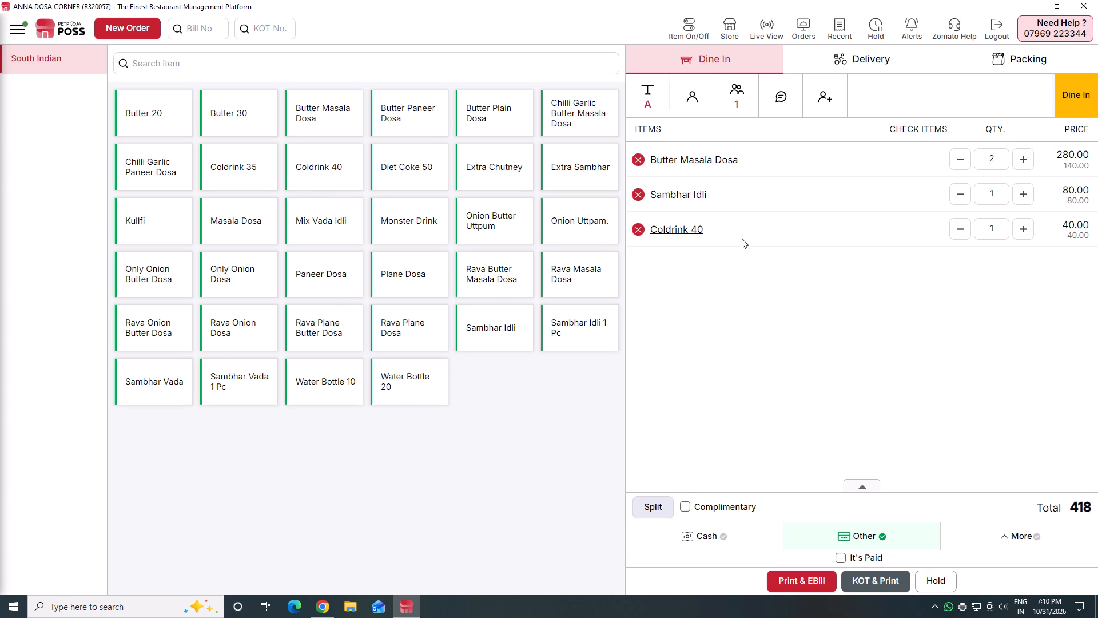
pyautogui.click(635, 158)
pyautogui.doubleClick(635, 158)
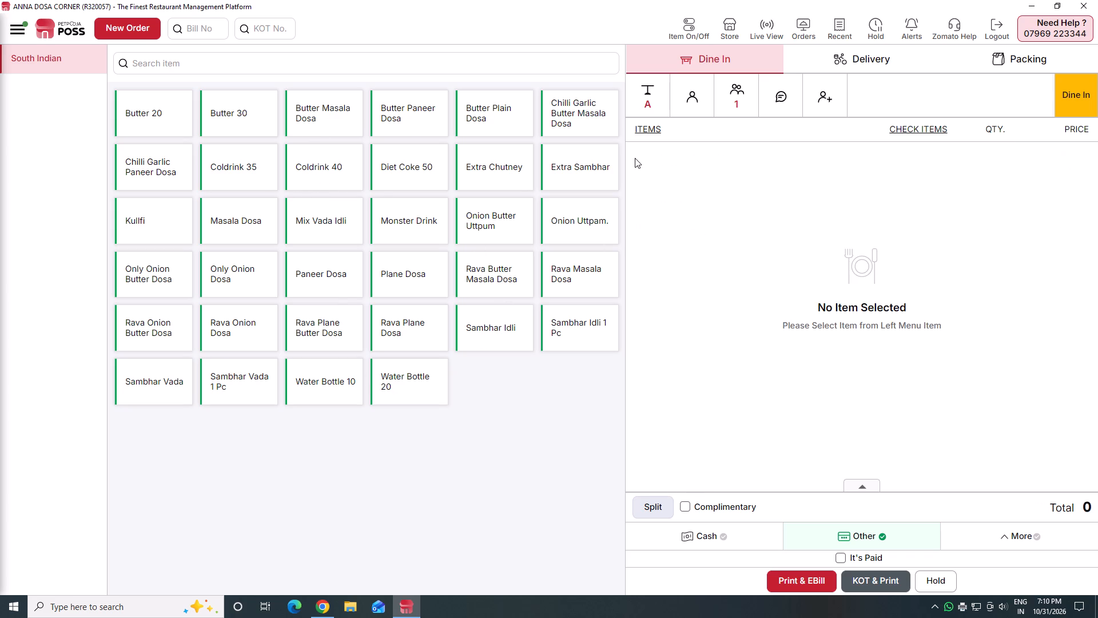
# Bill three Masala Dosas as a Packing order and issue the printed bill and e-bill.
pyautogui.tripleClick(228, 227)
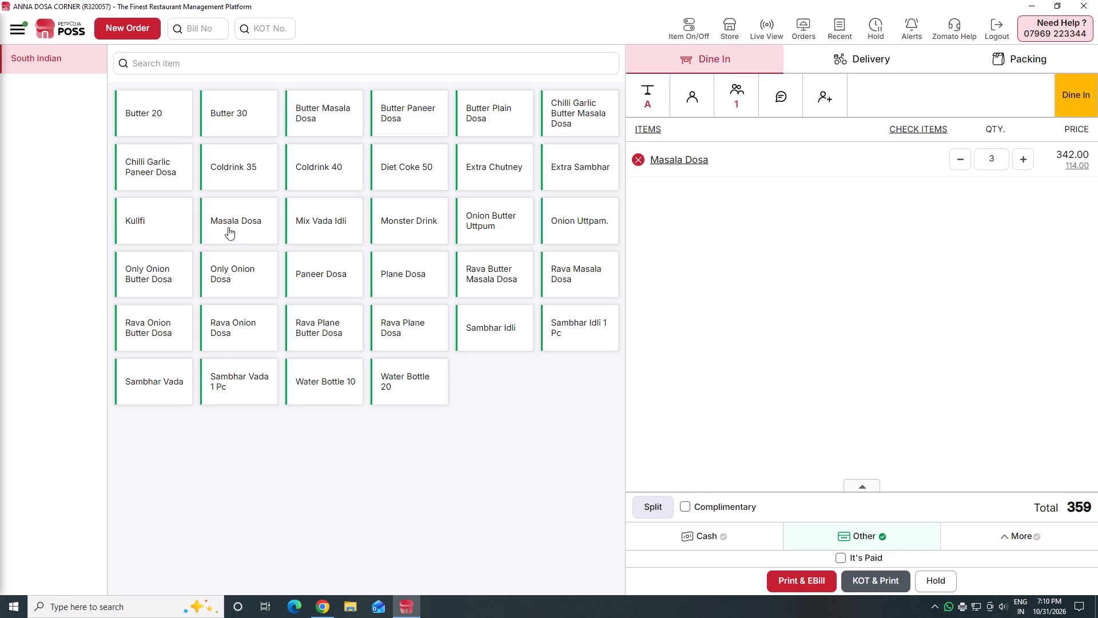
pyautogui.click(1021, 58)
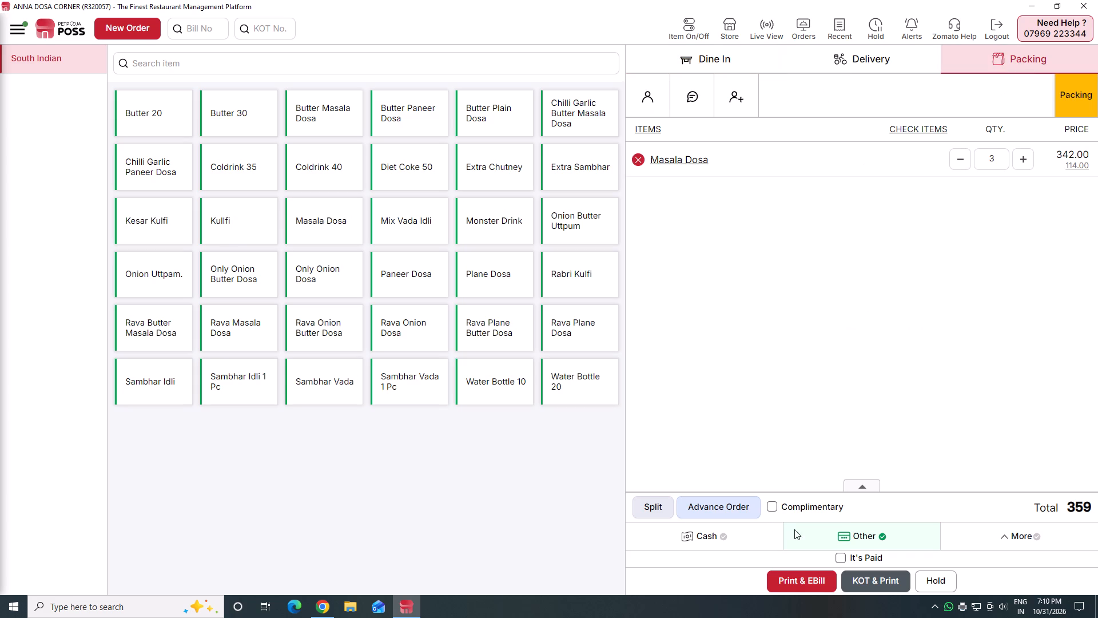
pyautogui.click(788, 575)
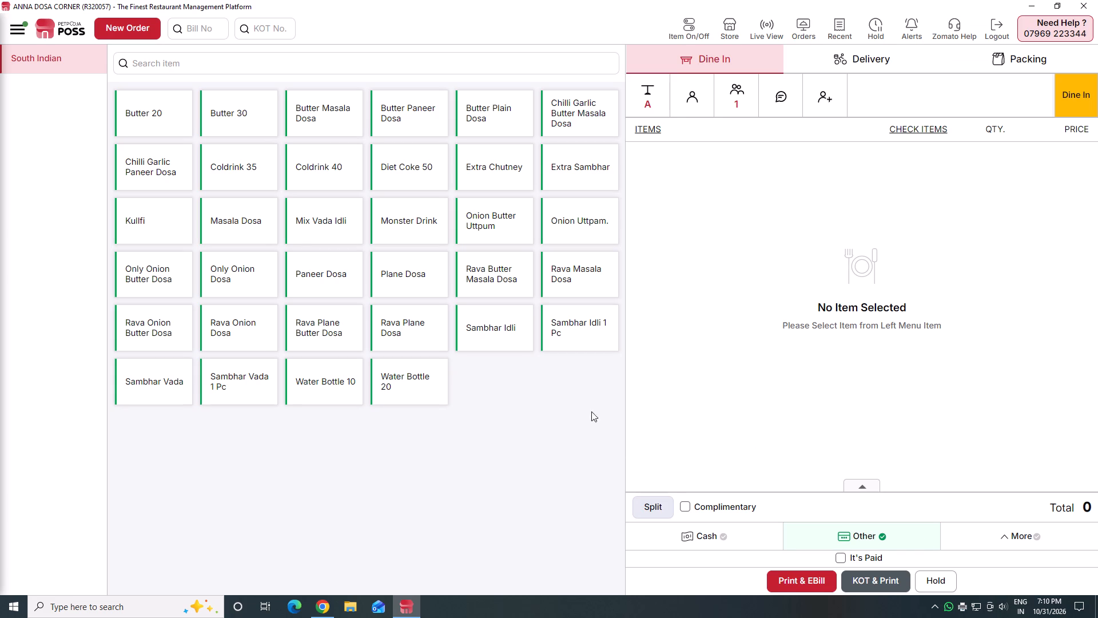
# Bill one Masala Dosa and one Sambhar Idli as a Dine In order, issuing the printed bill and e-bill.
pyautogui.click(261, 215)
pyautogui.click(498, 325)
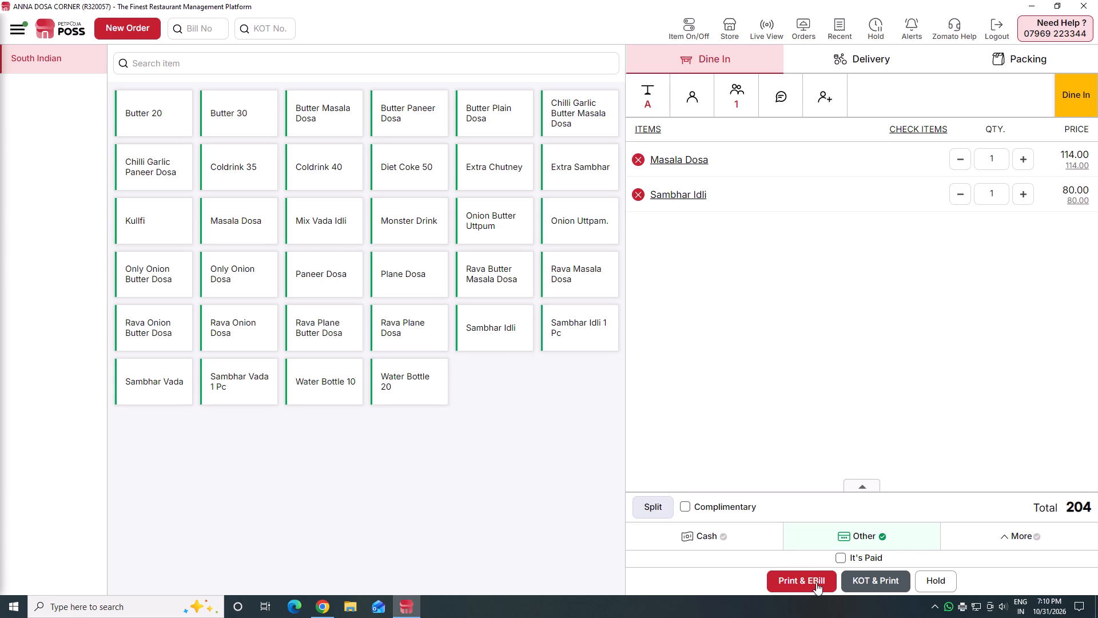
pyautogui.click(817, 584)
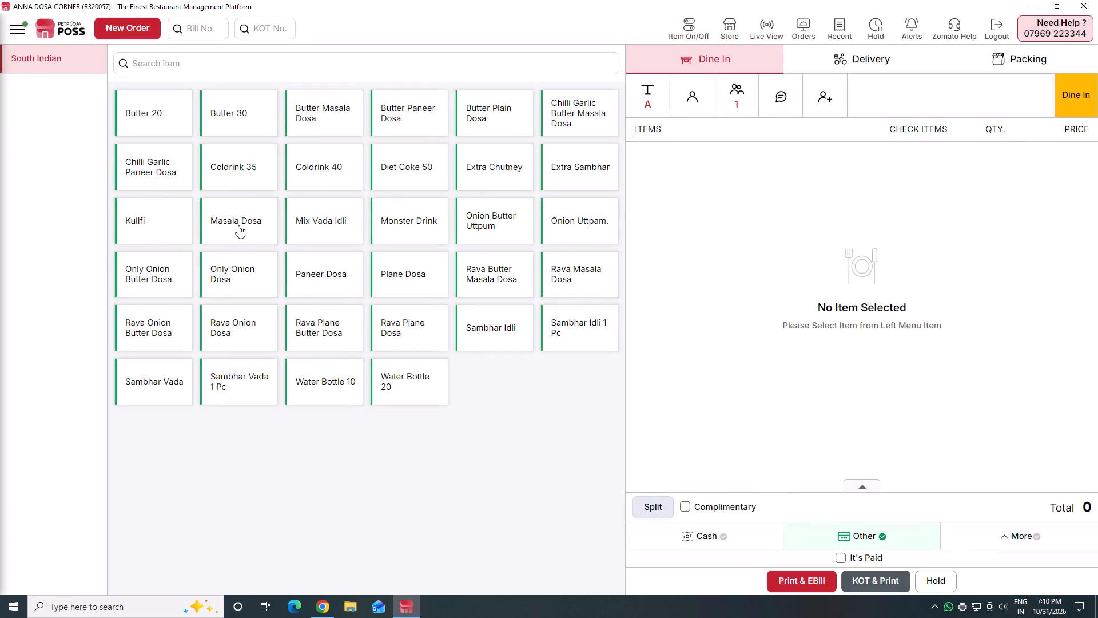
# Bill two Masala Dosas as a Dine In order and issue the printed bill and e-bill.
pyautogui.click(238, 225)
pyautogui.click(238, 225)
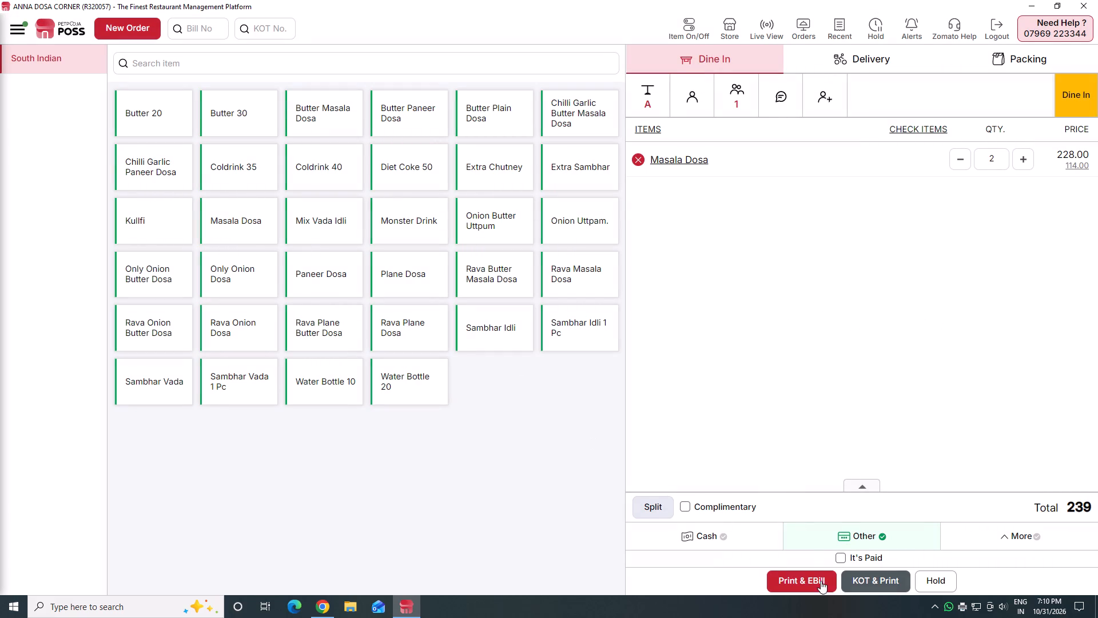
pyautogui.click(1024, 62)
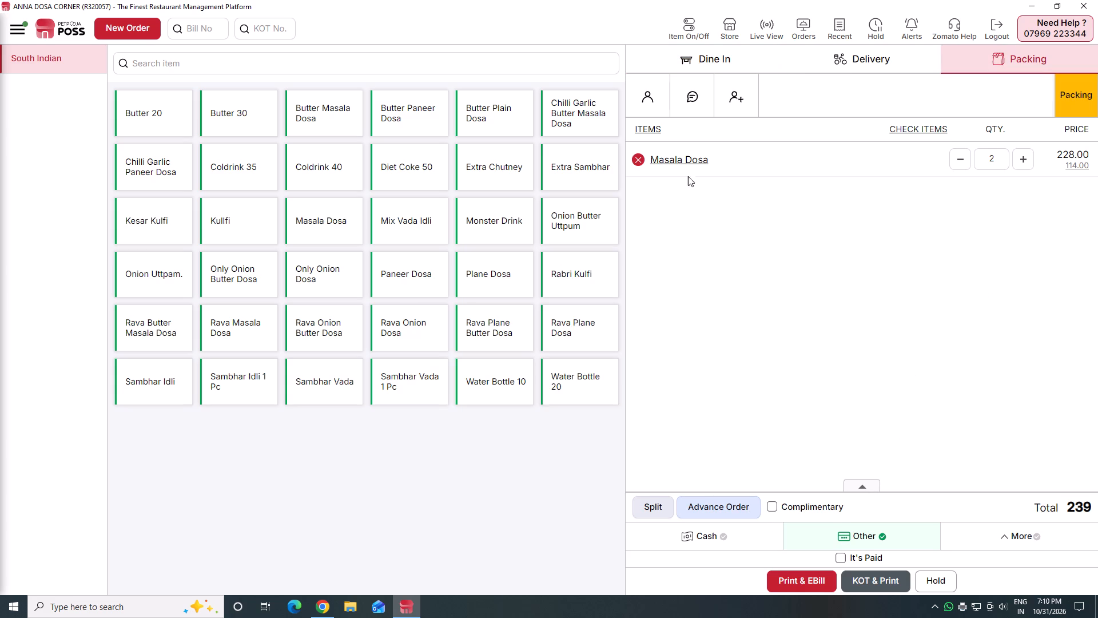
pyautogui.click(700, 61)
pyautogui.click(805, 587)
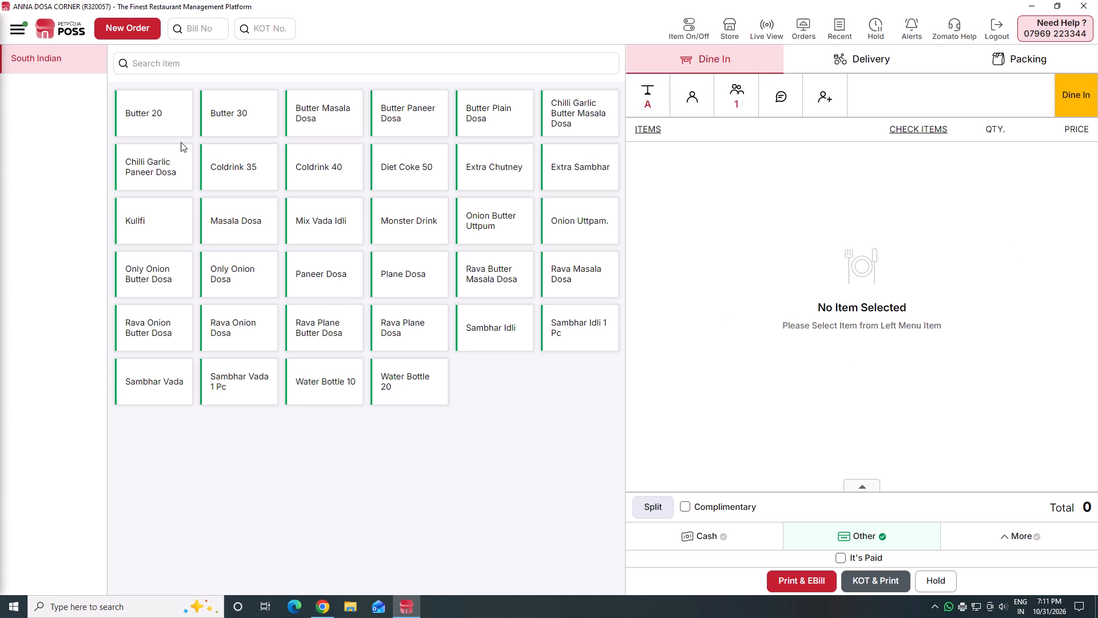
# Examine today's Executive Sales Report through the order type and payment mode breakdowns, and return to a blank new order.
pyautogui.click(19, 25)
pyautogui.click(54, 126)
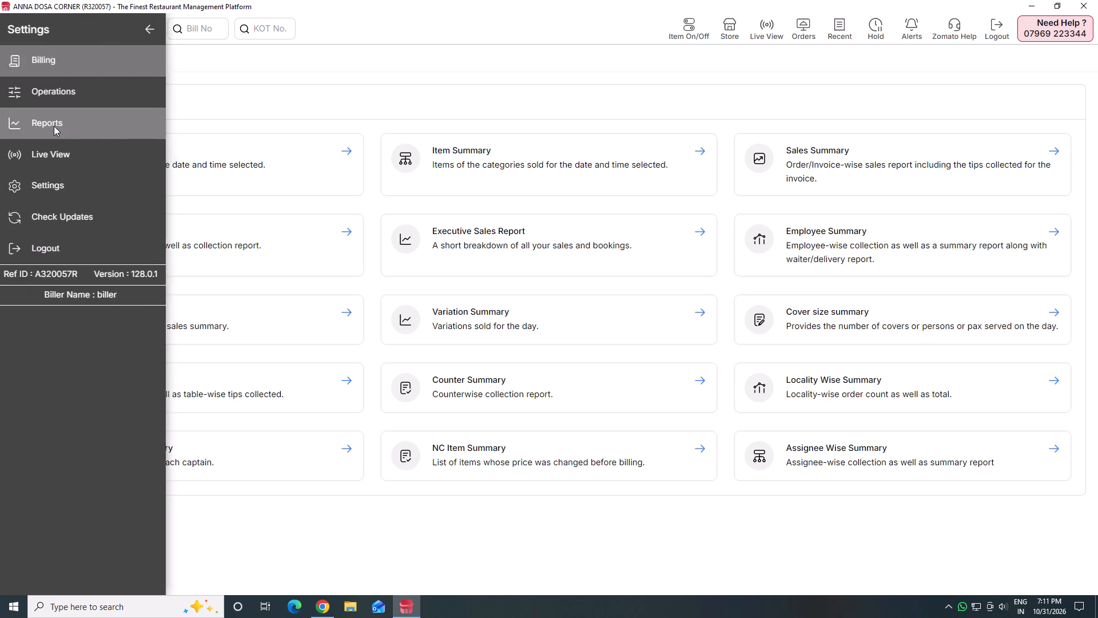
pyautogui.click(701, 228)
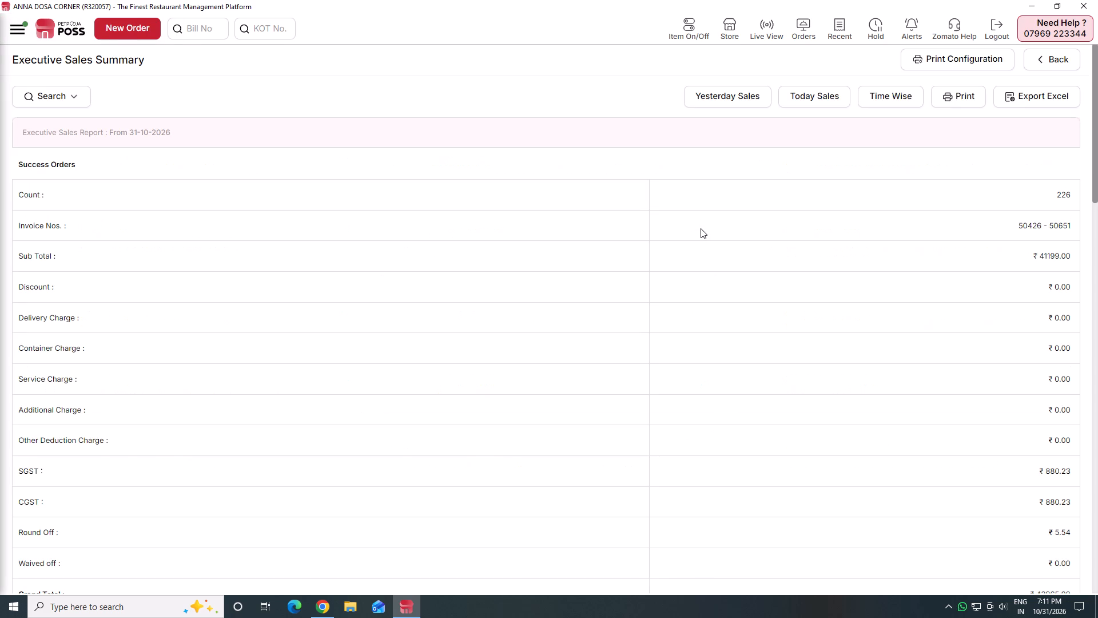
pyautogui.scroll(-5, 730, 320)
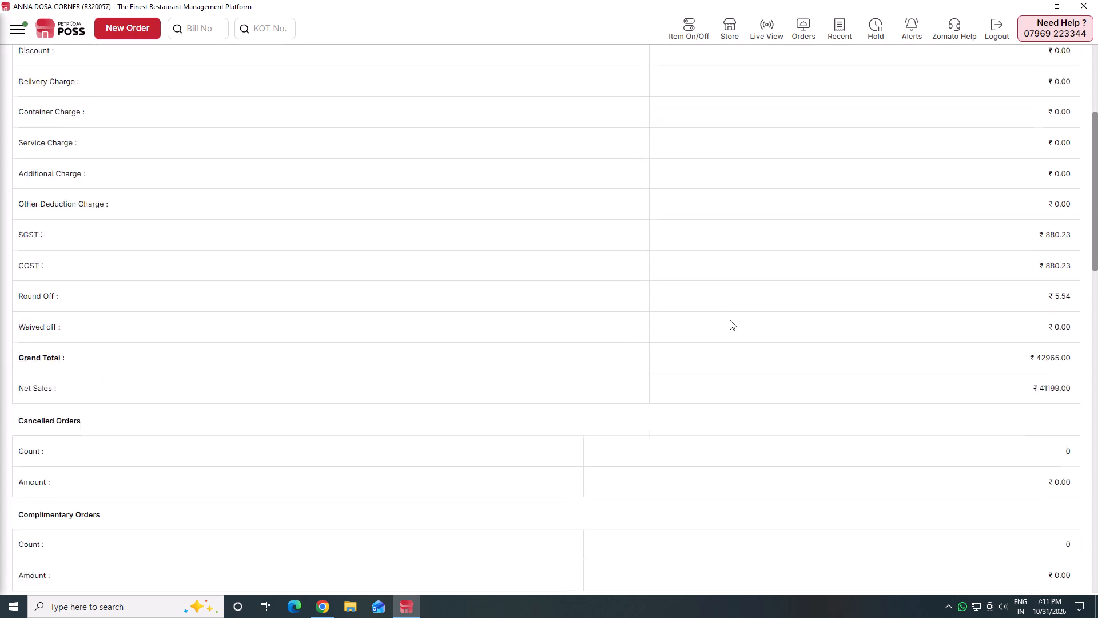
pyautogui.scroll(-9, 730, 320)
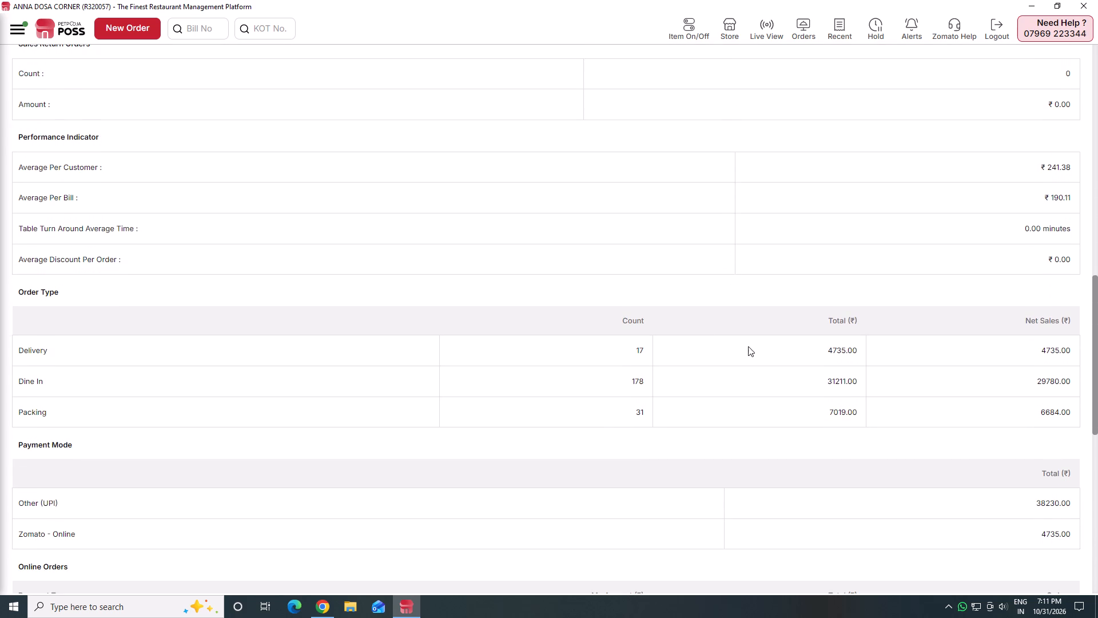
pyautogui.doubleClick(152, 29)
pyautogui.click(152, 29)
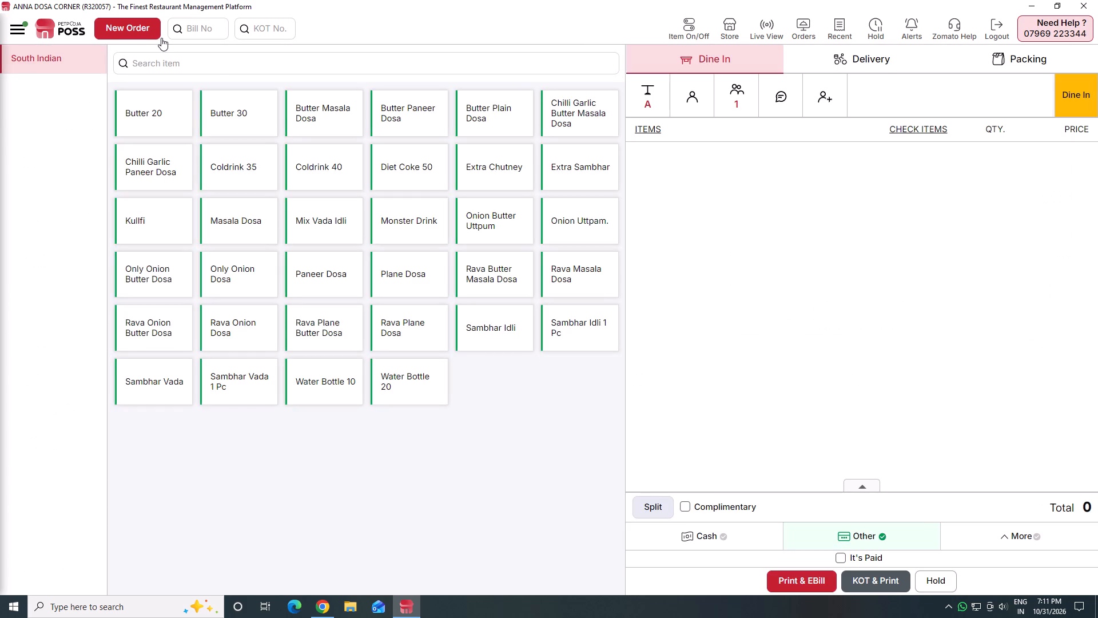
pyautogui.click(765, 379)
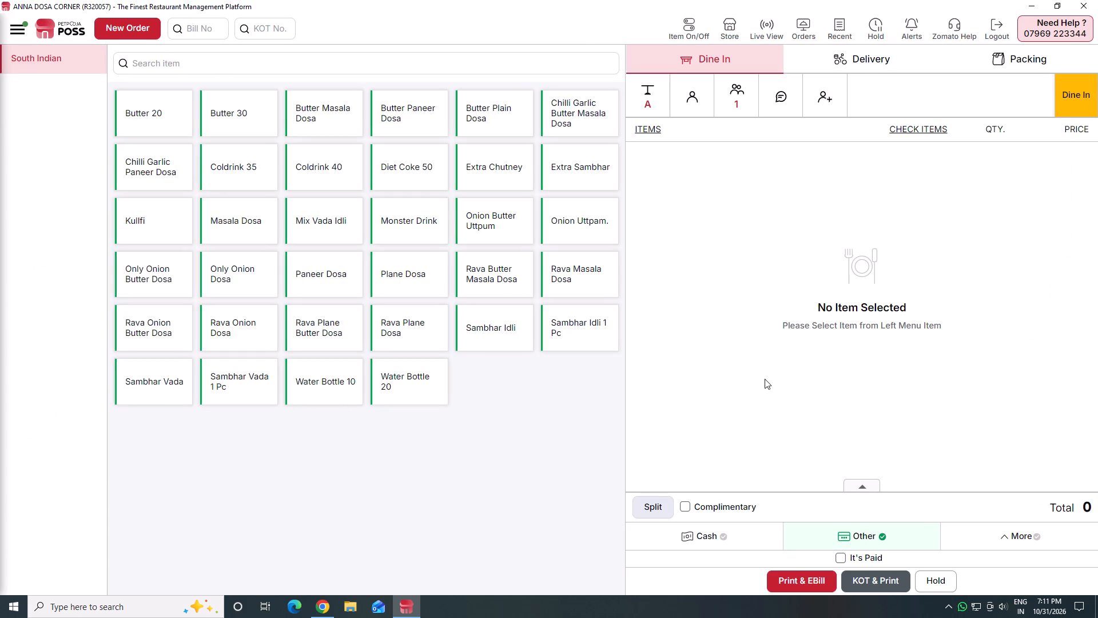
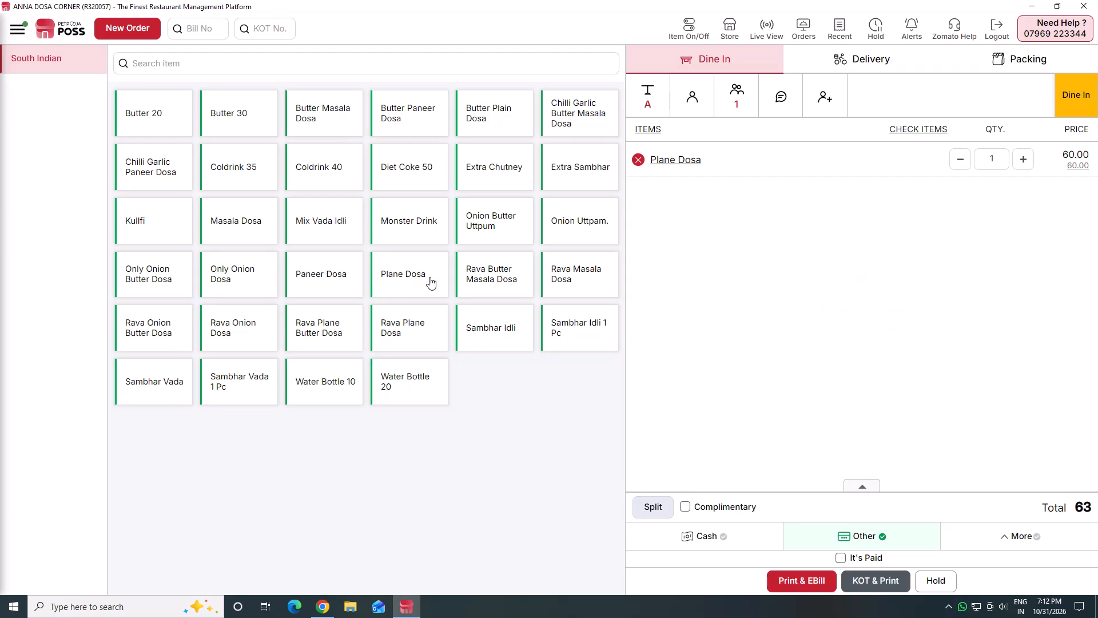
# Add one Masala Dosa to the Dine In order with the Plane Dosa and issue the printed bill and e-bill.
pyautogui.click(246, 230)
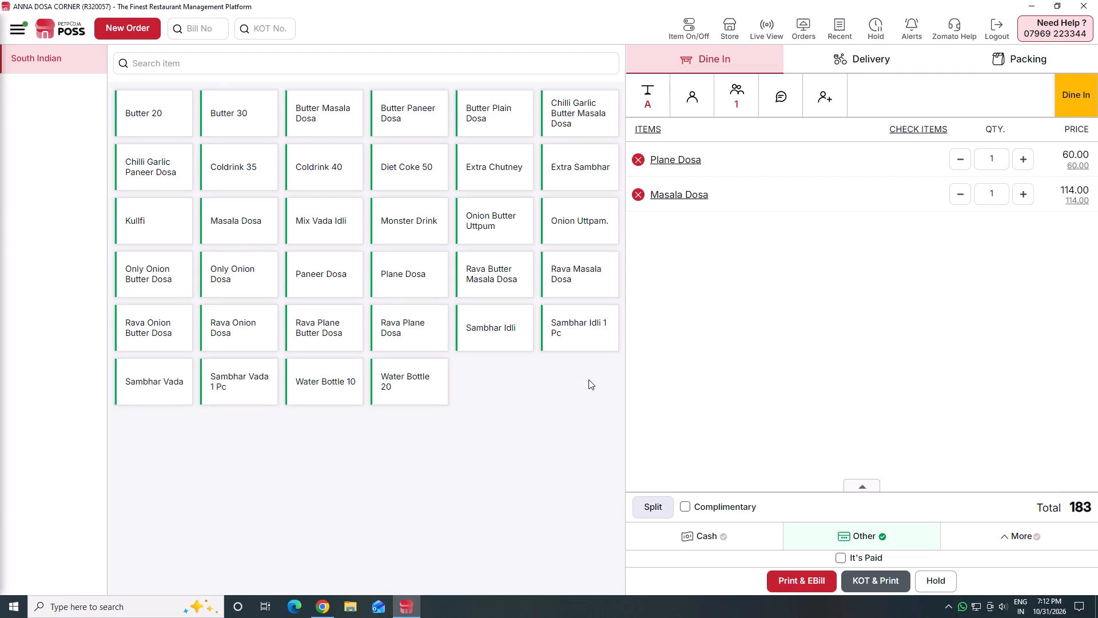
pyautogui.click(794, 583)
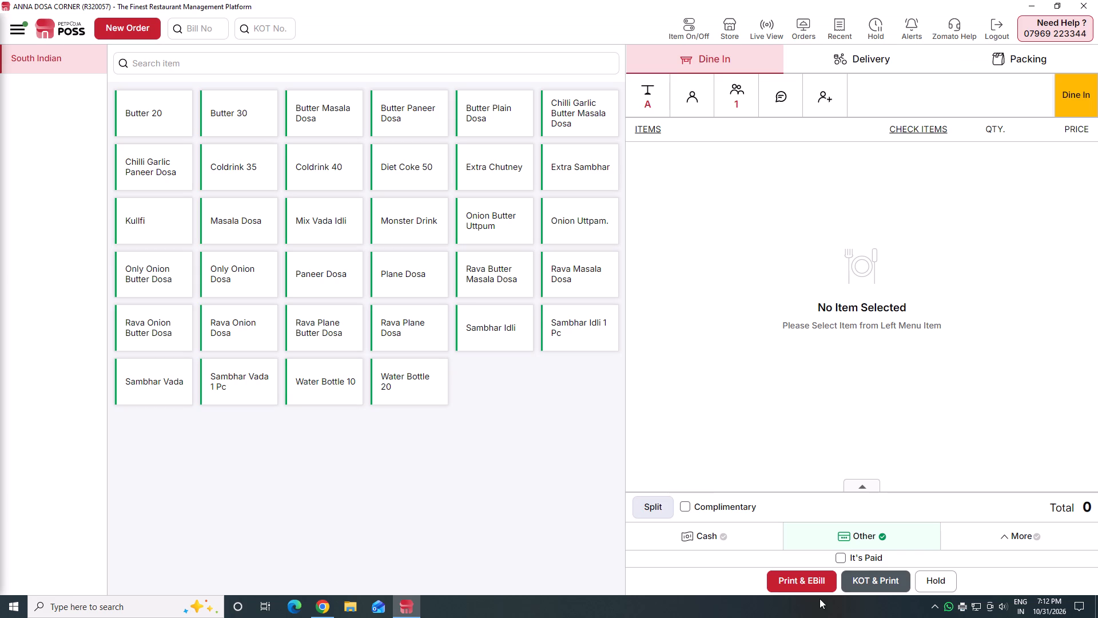
pyautogui.click(550, 540)
pyautogui.click(500, 421)
# Check the active Zomato orders in the live order view.
pyautogui.click(782, 40)
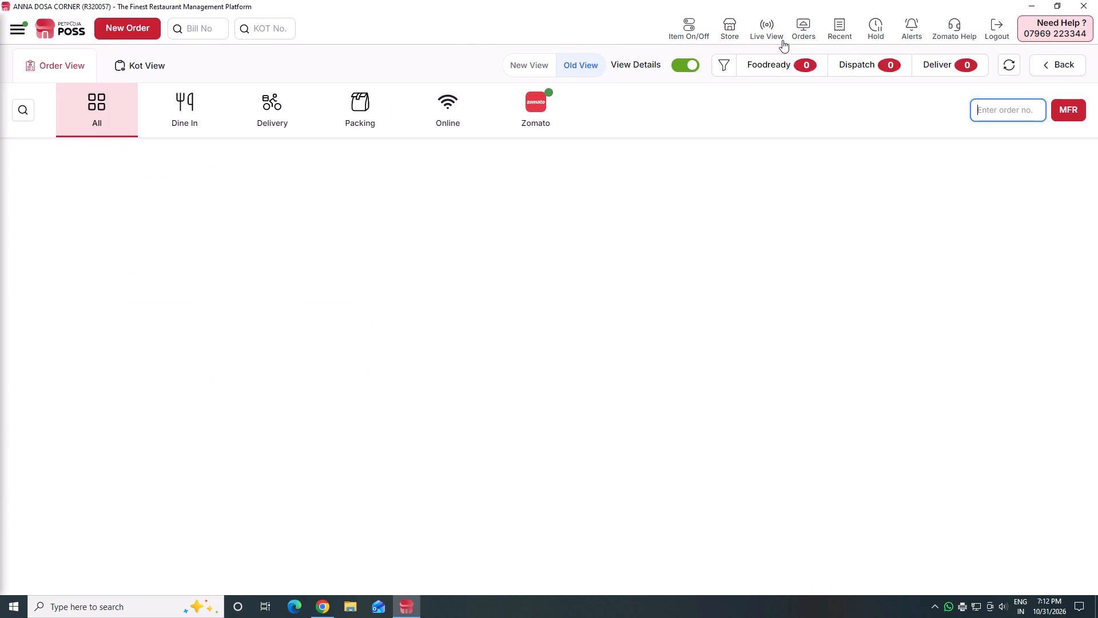
pyautogui.click(555, 125)
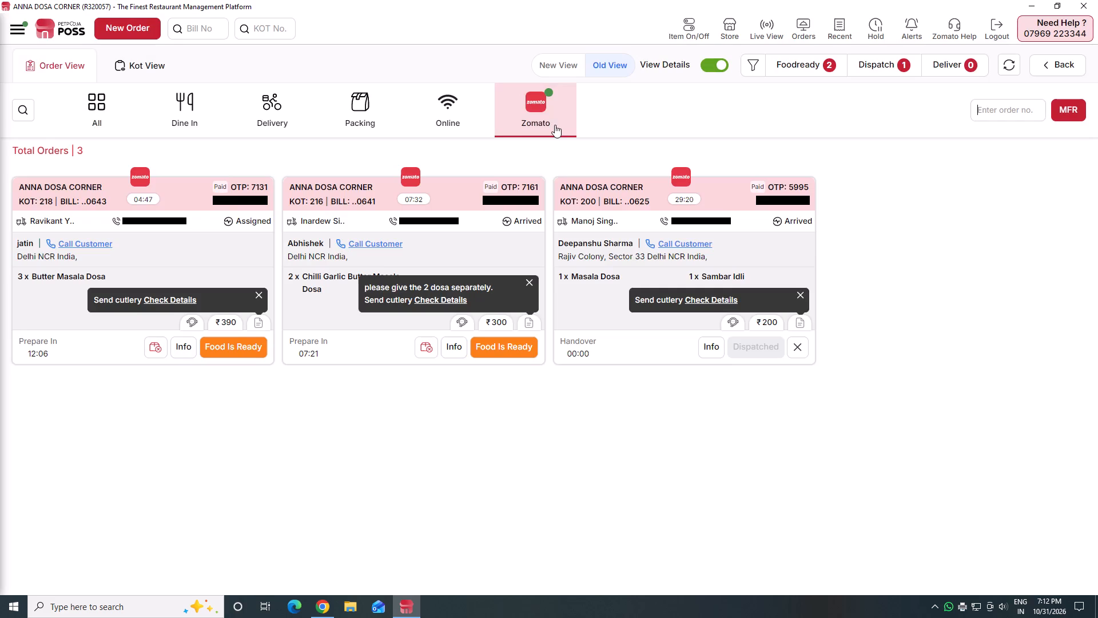
# Examine the online on/off availability of the recently stock-updated South Indian items.
pyautogui.click(688, 35)
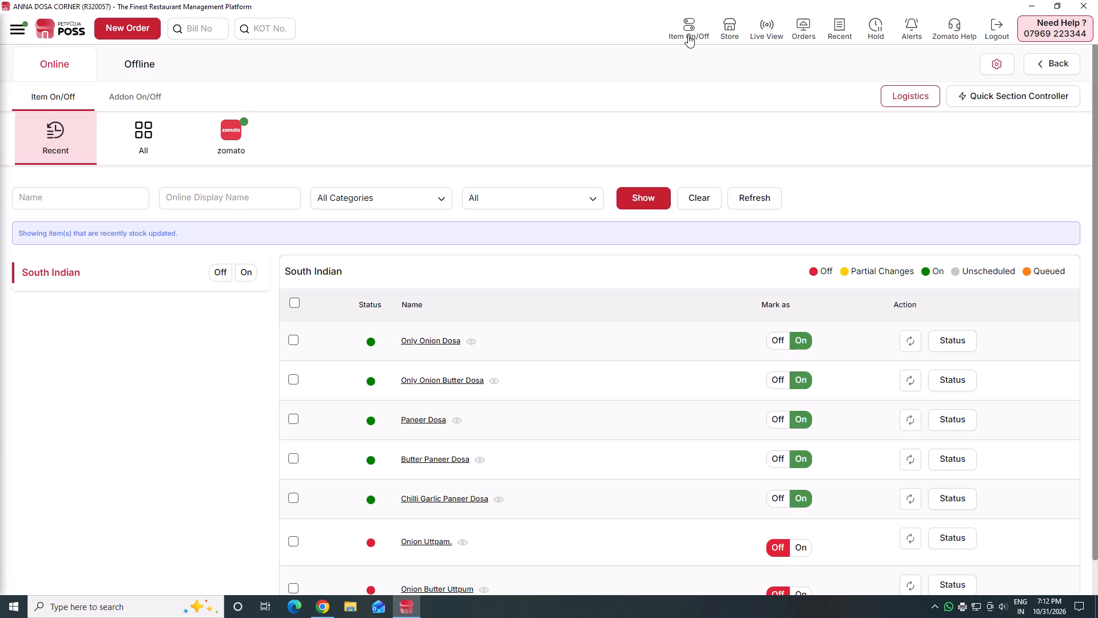
pyautogui.scroll(-5, 686, 246)
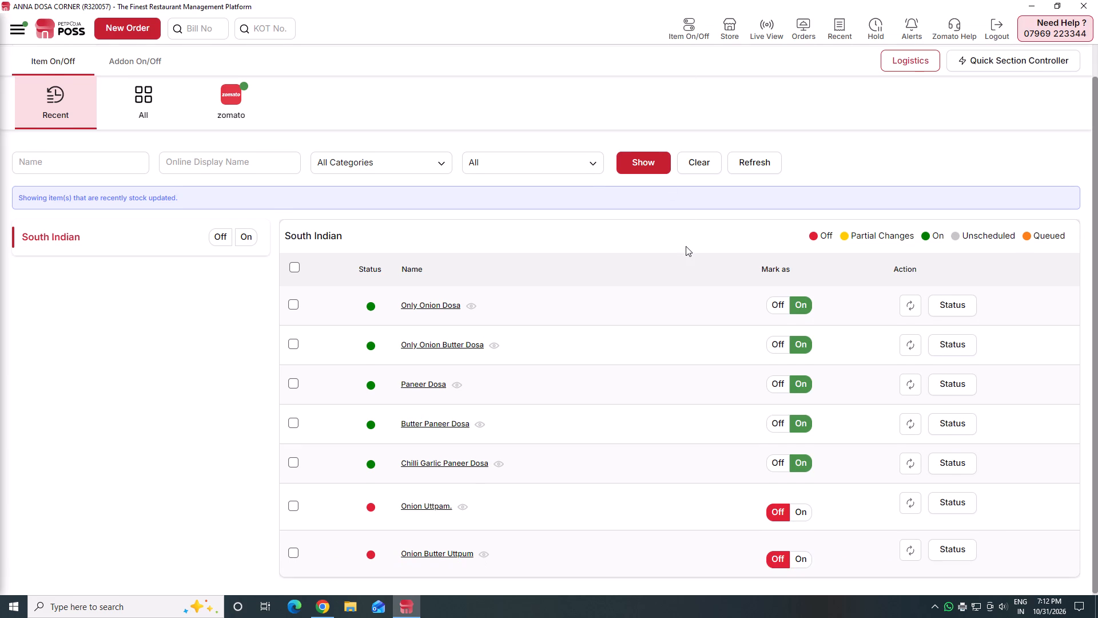
pyautogui.scroll(-9, 686, 246)
pyautogui.scroll(3, 686, 246)
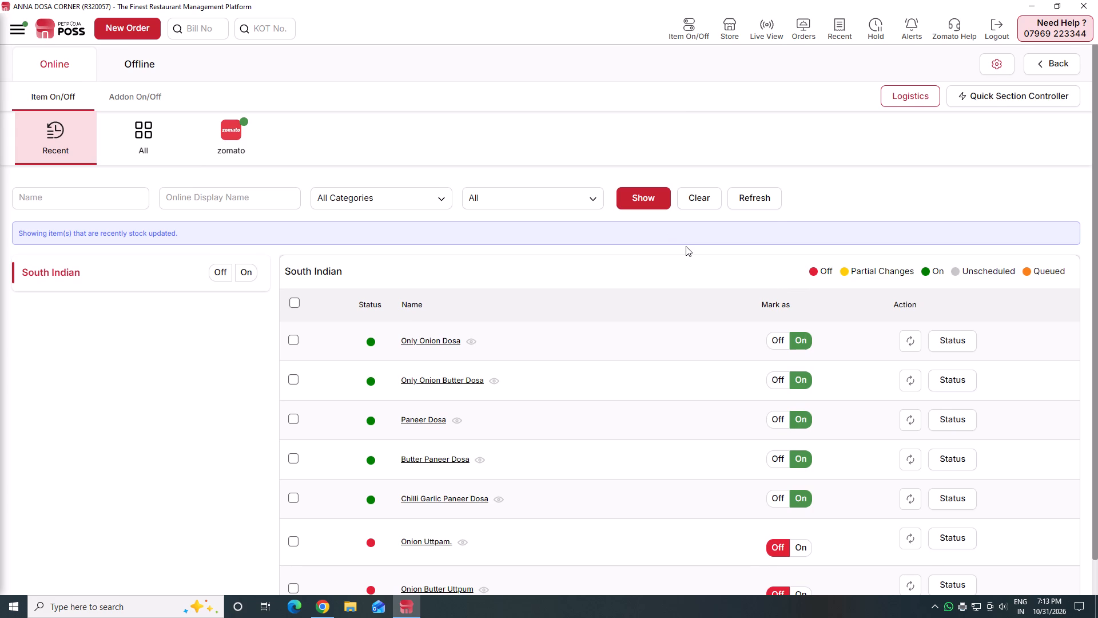
pyautogui.scroll(-3, 345, 371)
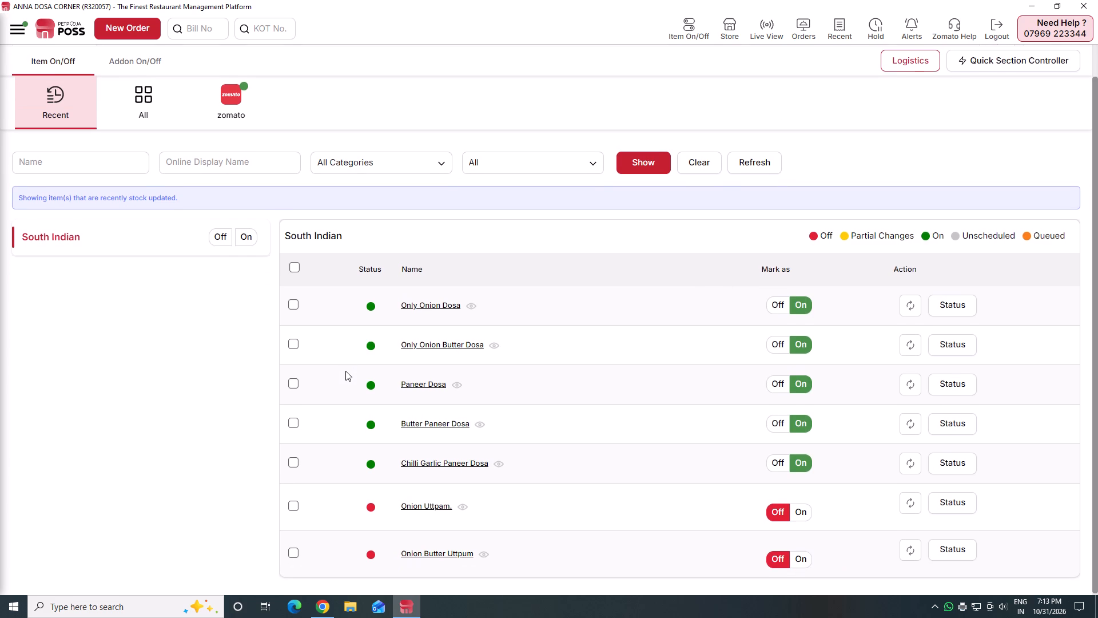
pyautogui.scroll(-1, 345, 371)
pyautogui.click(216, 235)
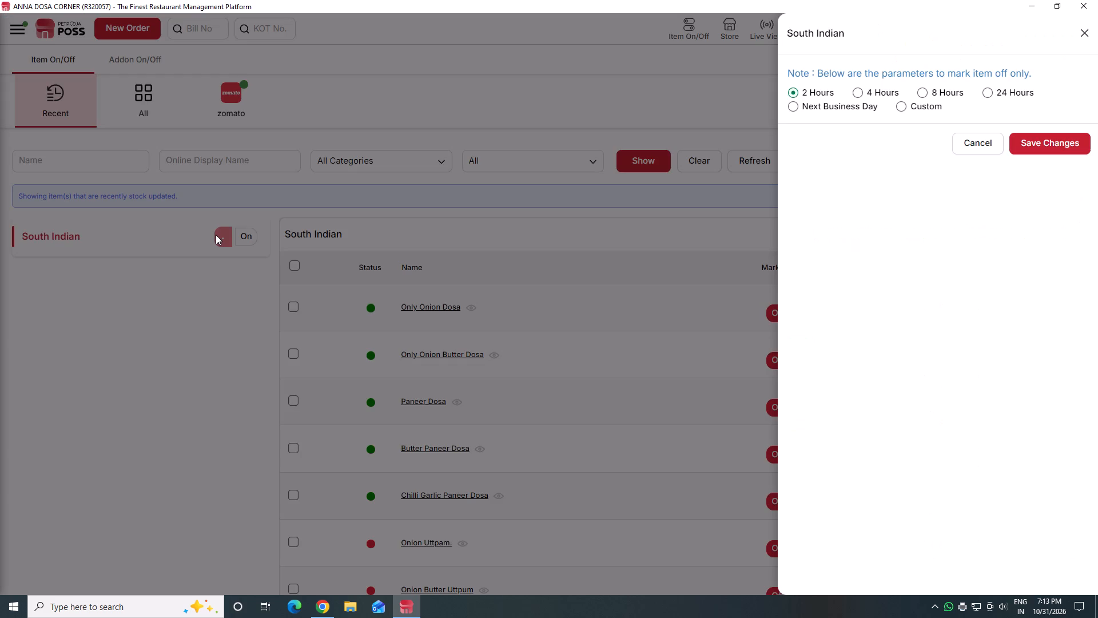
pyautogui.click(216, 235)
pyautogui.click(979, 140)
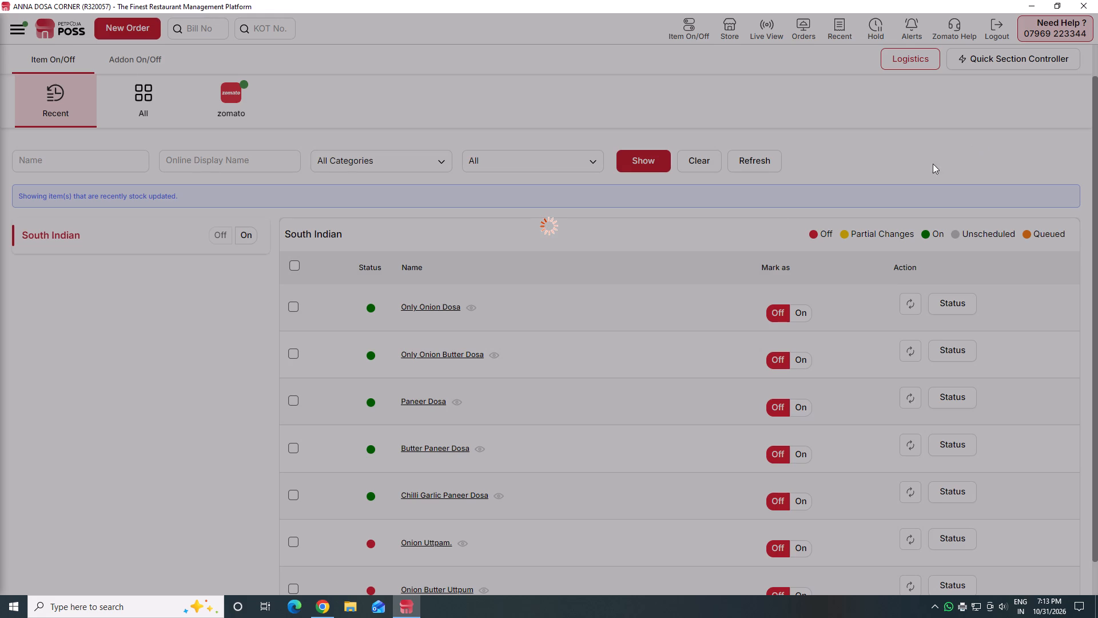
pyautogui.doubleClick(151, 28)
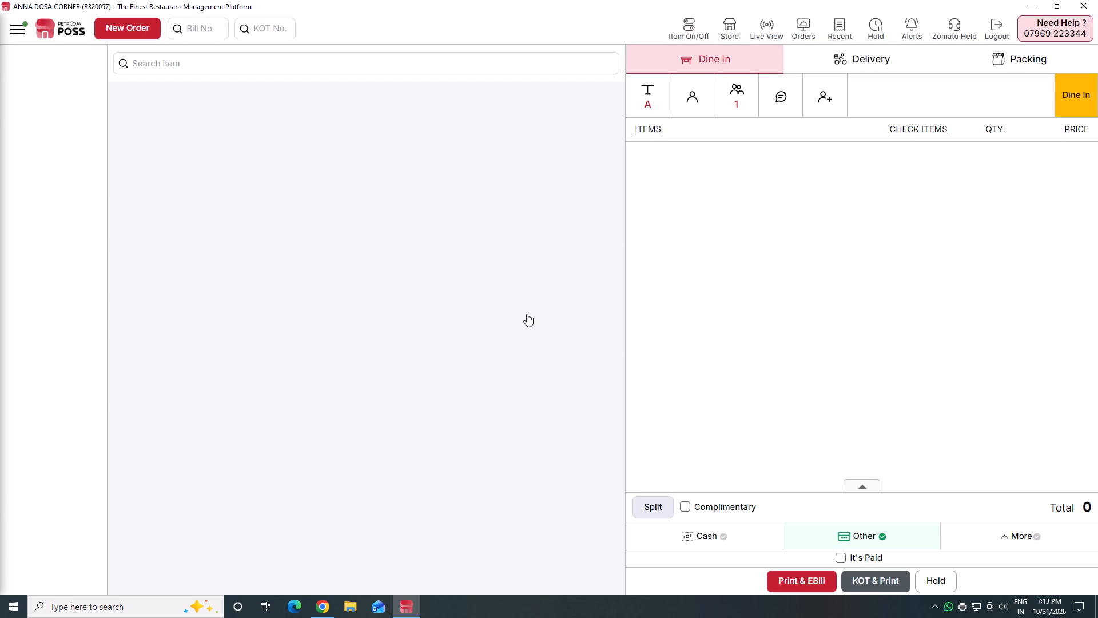
# Open the live order view to check the current orders.
pyautogui.click(765, 31)
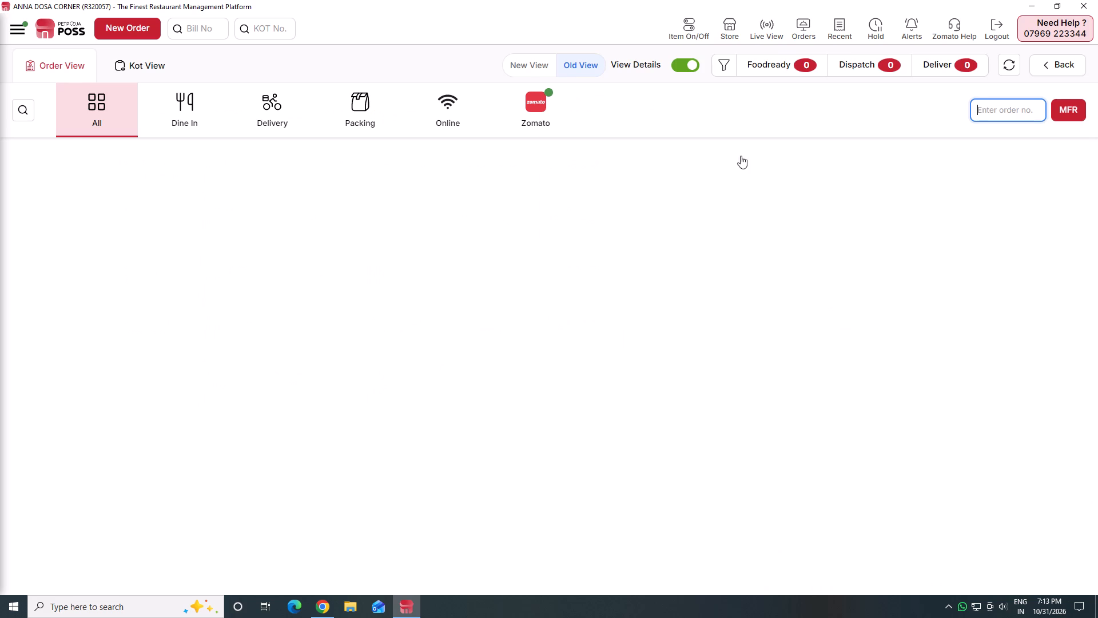
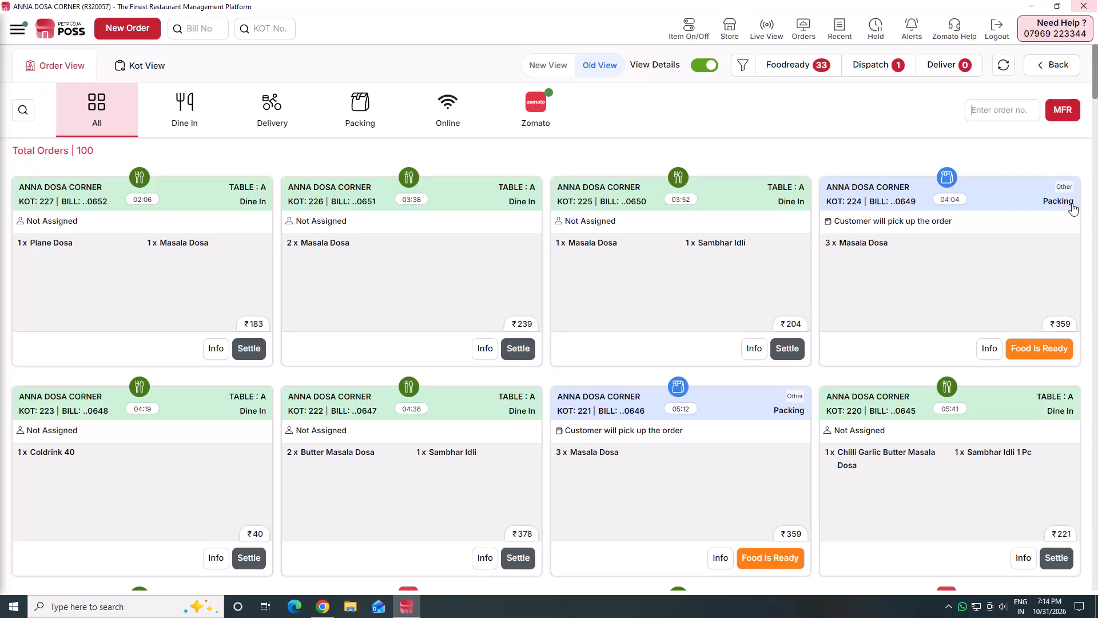
# Check the active Zomato orders in the live order view, then return to the billing screen.
pyautogui.click(532, 109)
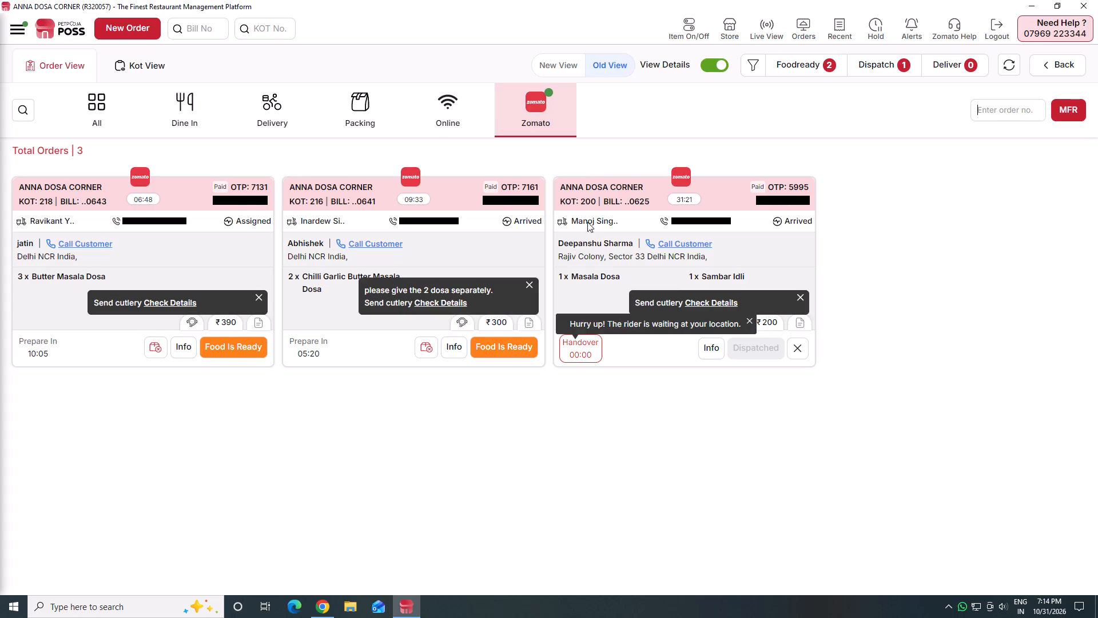
pyautogui.click(145, 35)
# Examine the Executive Sales Report down to the order type and payment mode breakdown, then return to billing.
pyautogui.click(17, 26)
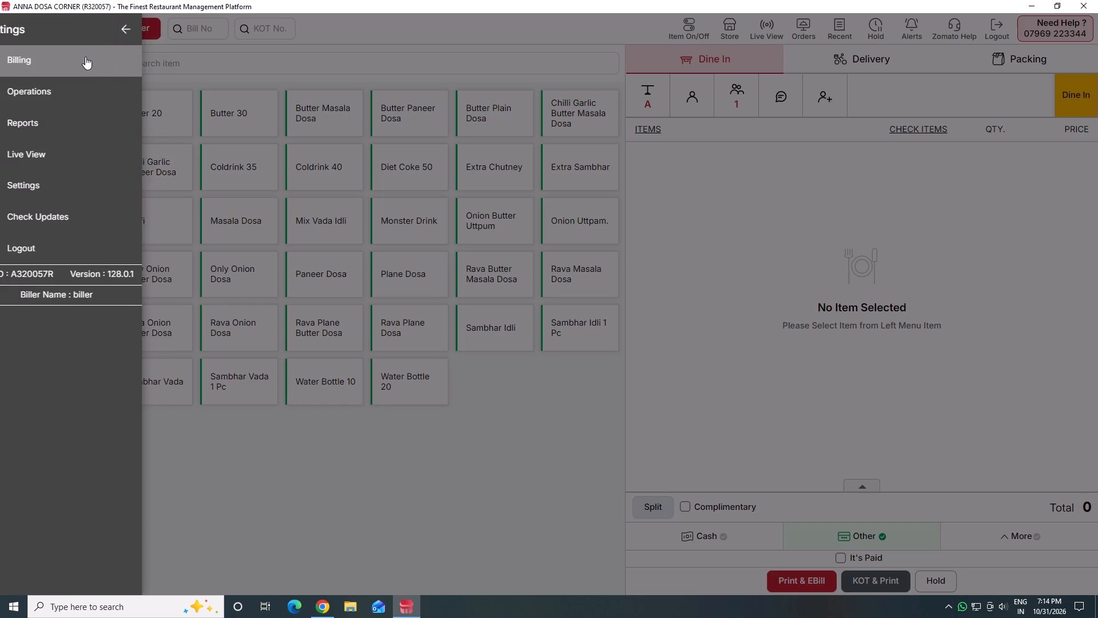
pyautogui.click(57, 121)
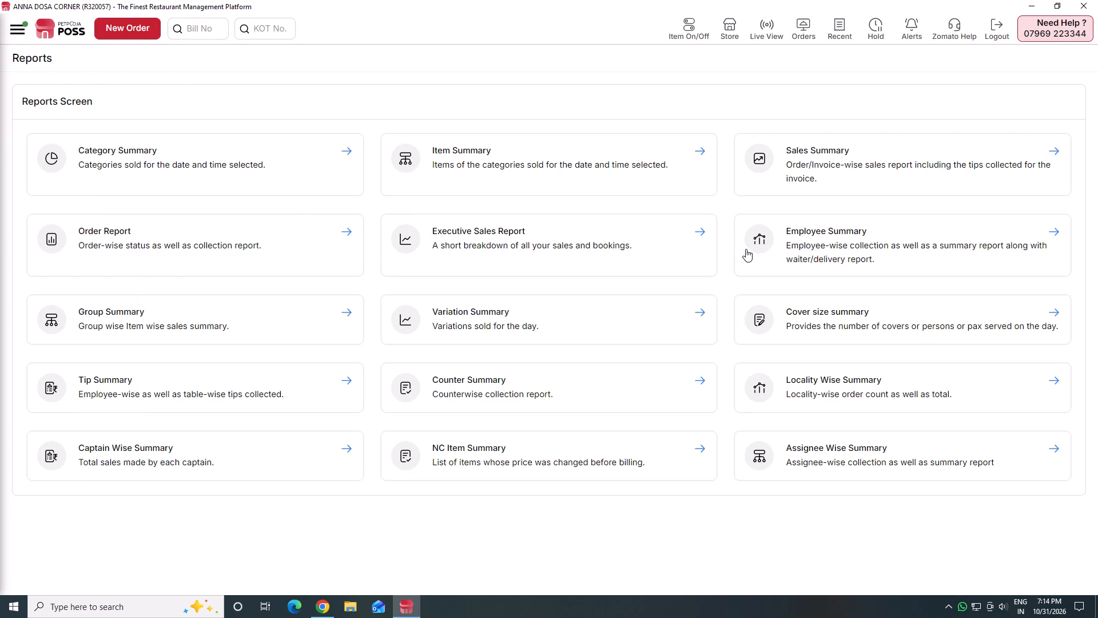
pyautogui.click(708, 236)
pyautogui.scroll(-3, 708, 235)
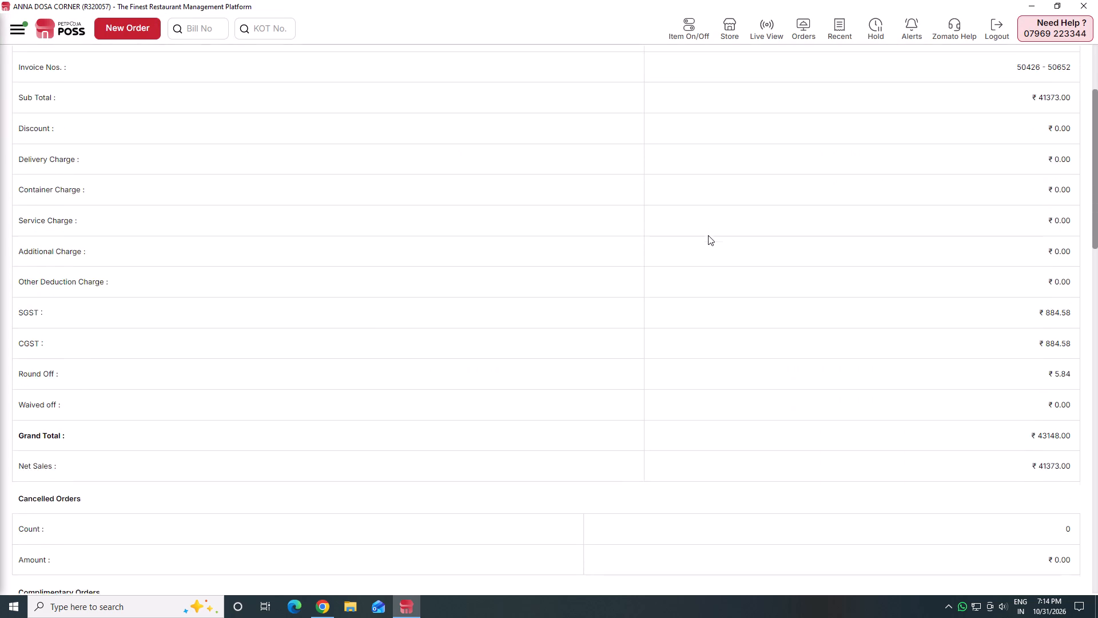
pyautogui.scroll(-6, 708, 235)
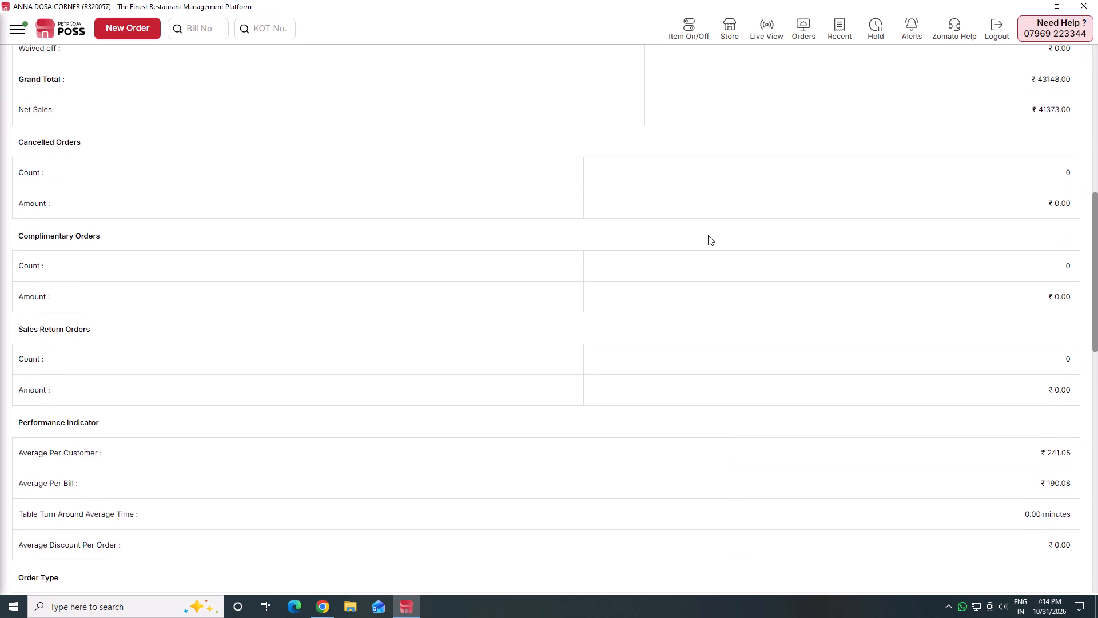
pyautogui.scroll(-4, 708, 235)
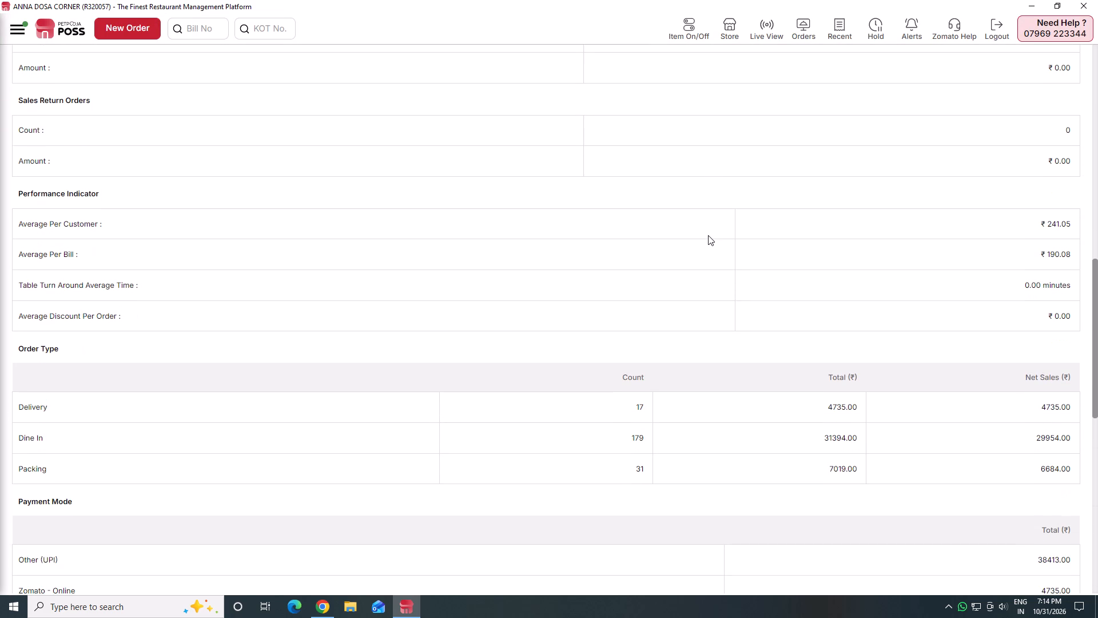
pyautogui.click(121, 31)
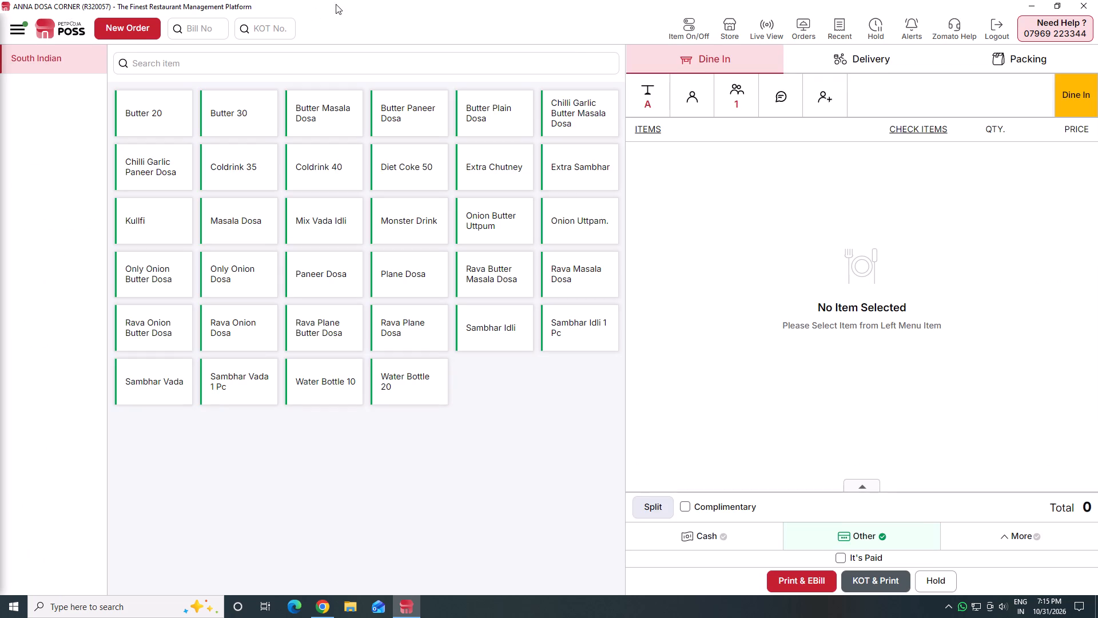
# Create a Dine In order for one Masala Dosa and issue the printed bill and e-bill.
pyautogui.click(791, 276)
pyautogui.click(233, 203)
pyautogui.click(818, 576)
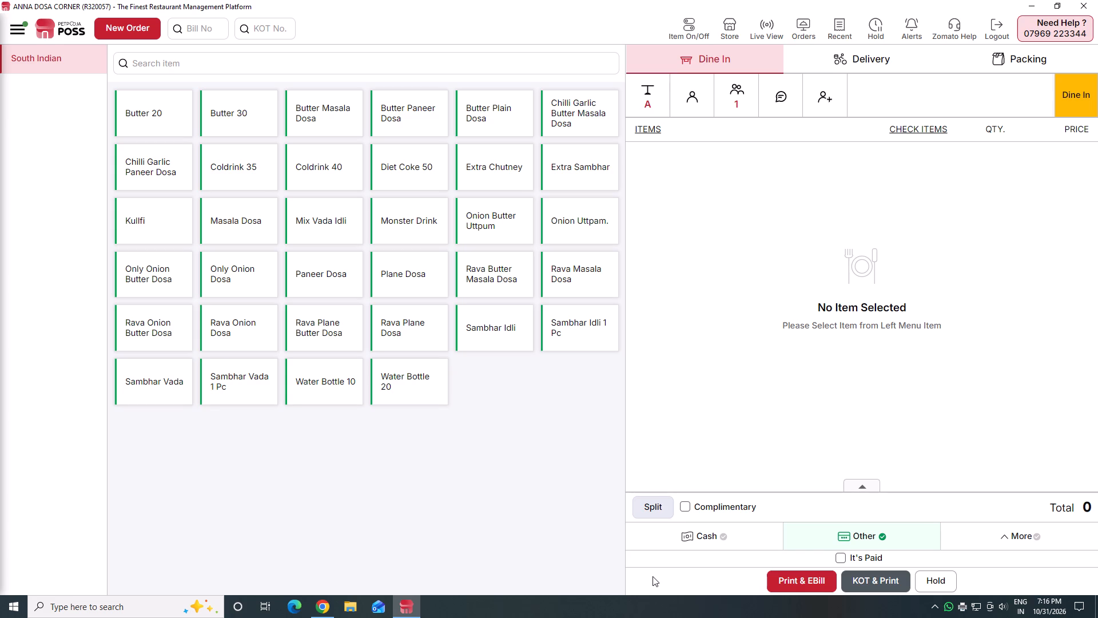
# Add one Sambhar Idli, five Butter Masala Dosa and one Sambhar Vada to a new Dine In order.
pyautogui.click(487, 325)
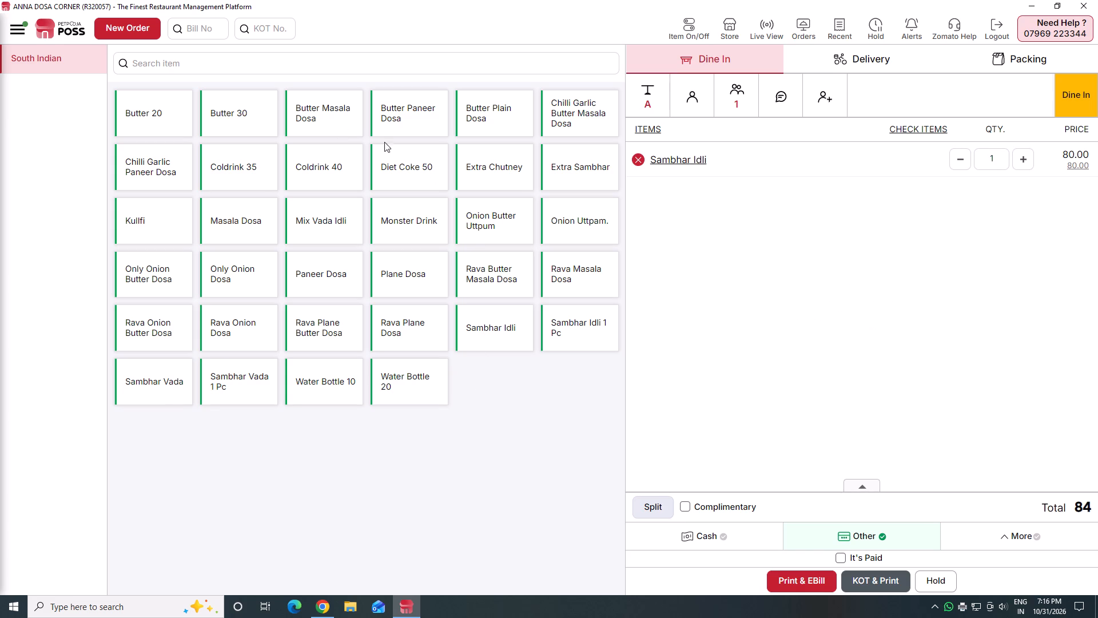
pyautogui.doubleClick(328, 120)
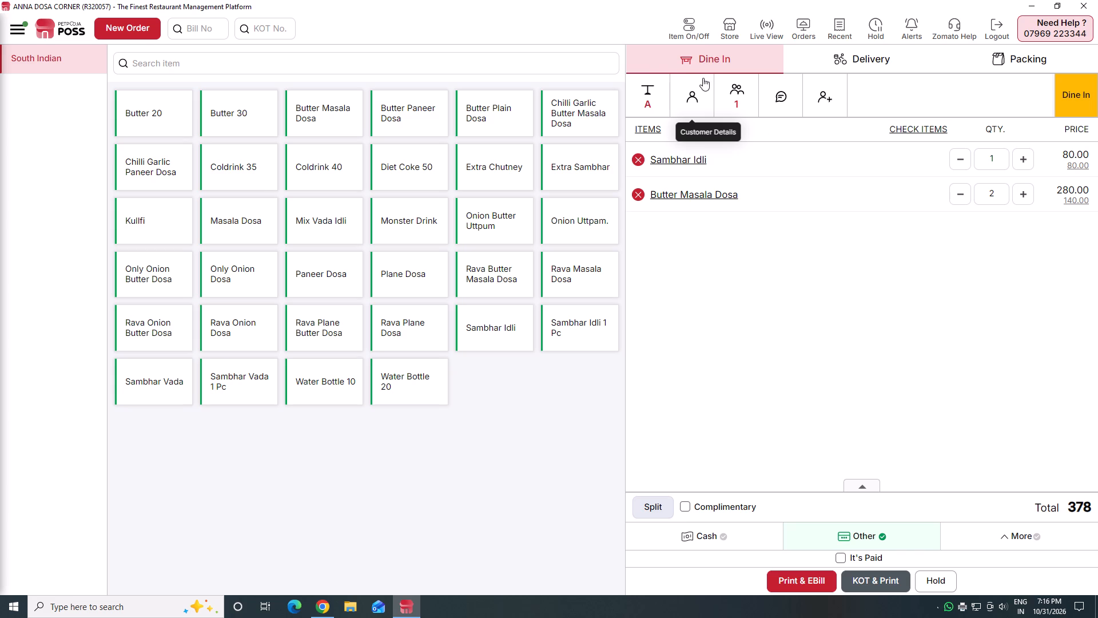
pyautogui.click(337, 113)
pyautogui.click(337, 113)
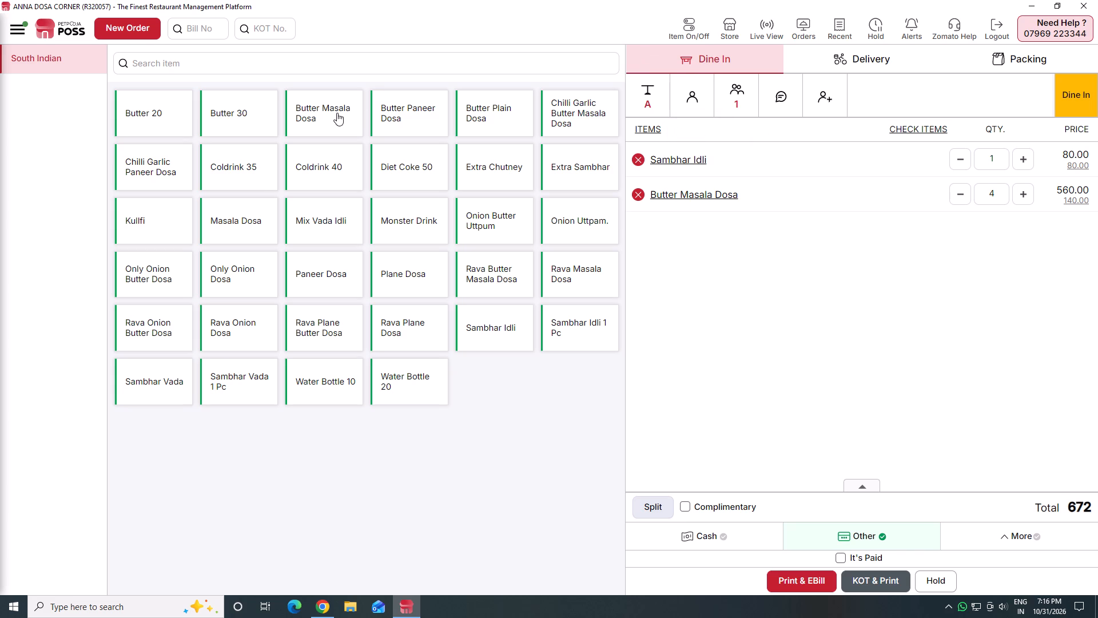
pyautogui.click(337, 113)
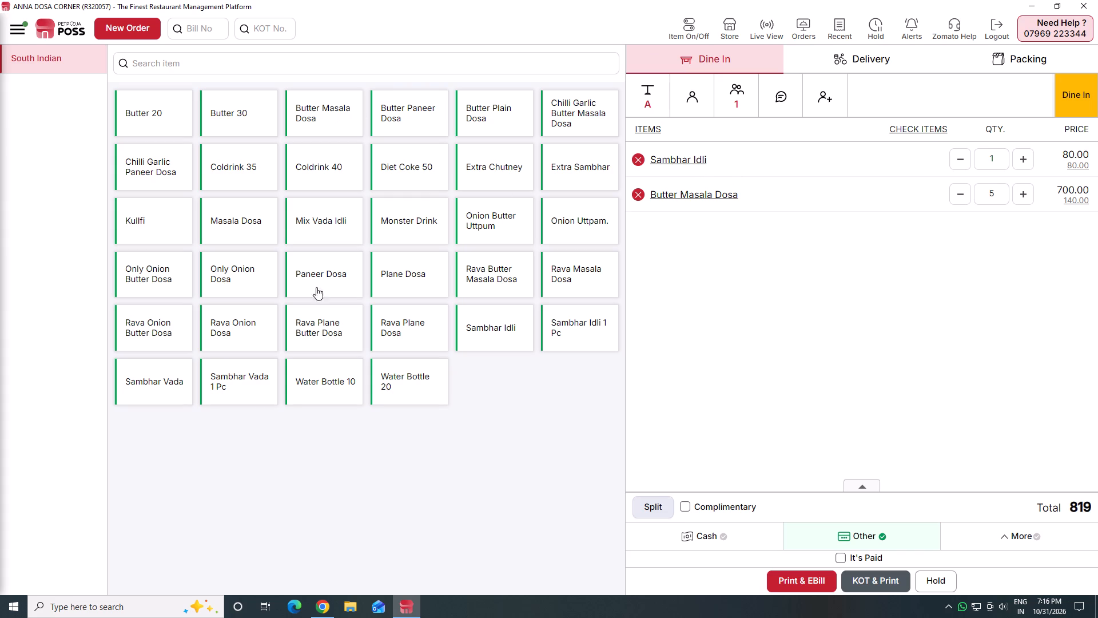
pyautogui.click(174, 389)
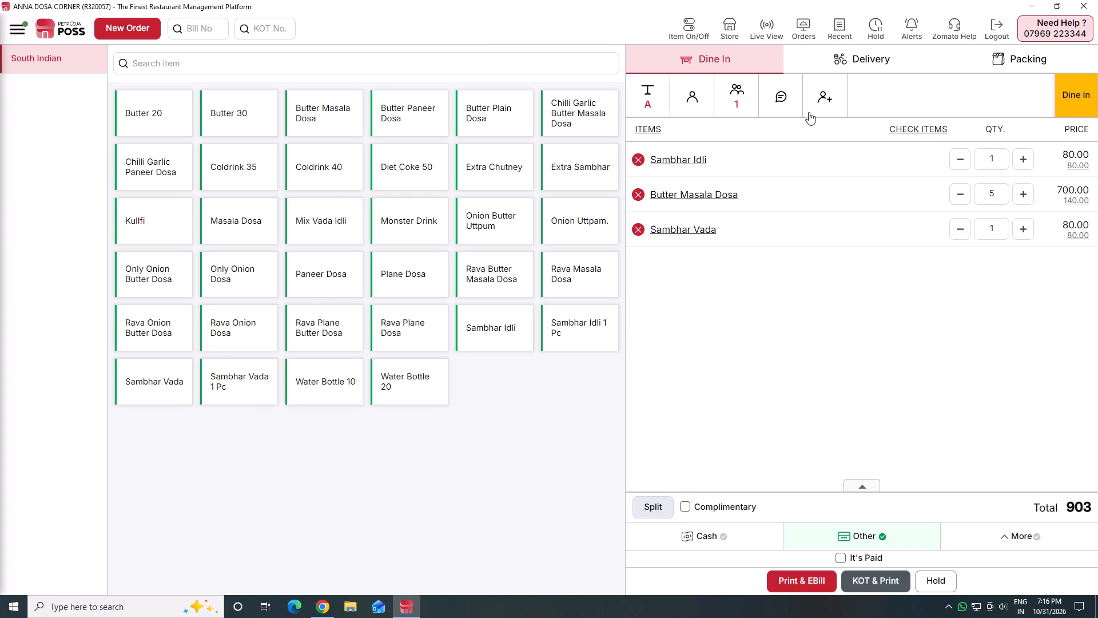
# Save the order note "2 bina piyaj ka hai" on the Dine In order and issue its printed bill and e-bill.
pyautogui.click(785, 100)
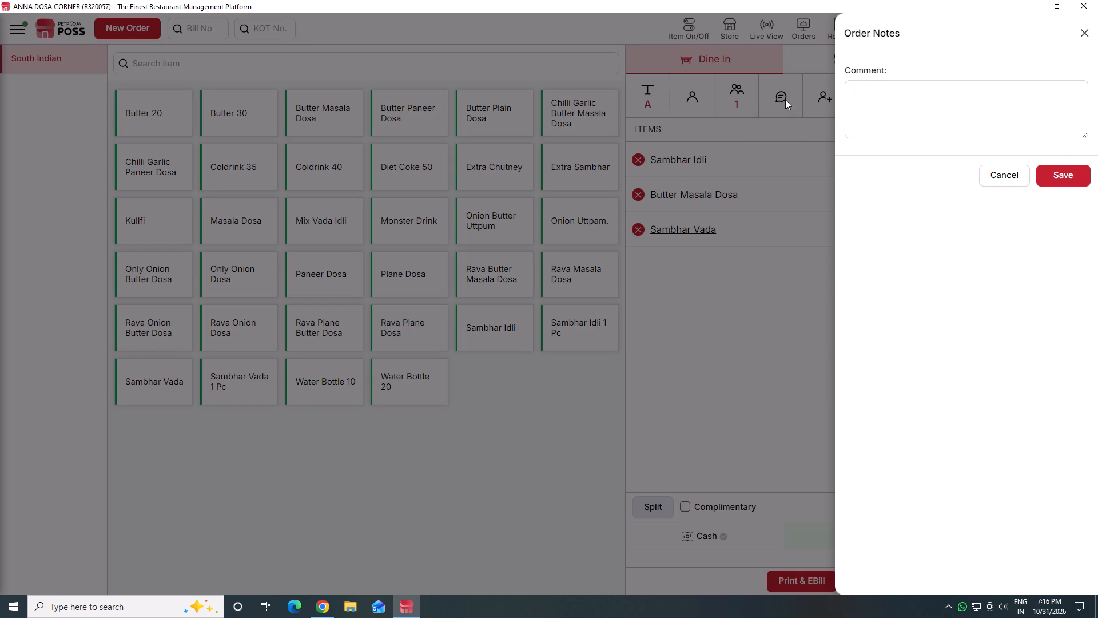
pyautogui.write('2')
pyautogui.press('space')
pyautogui.write('bina piyaj ka hai.')
pyautogui.click(1065, 174)
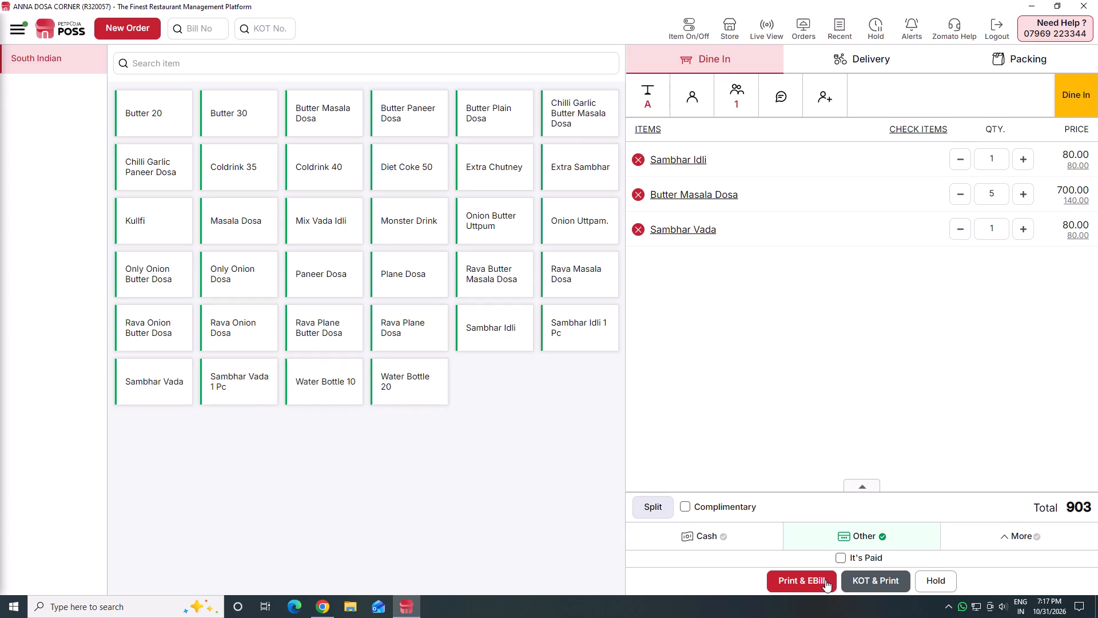
pyautogui.click(825, 580)
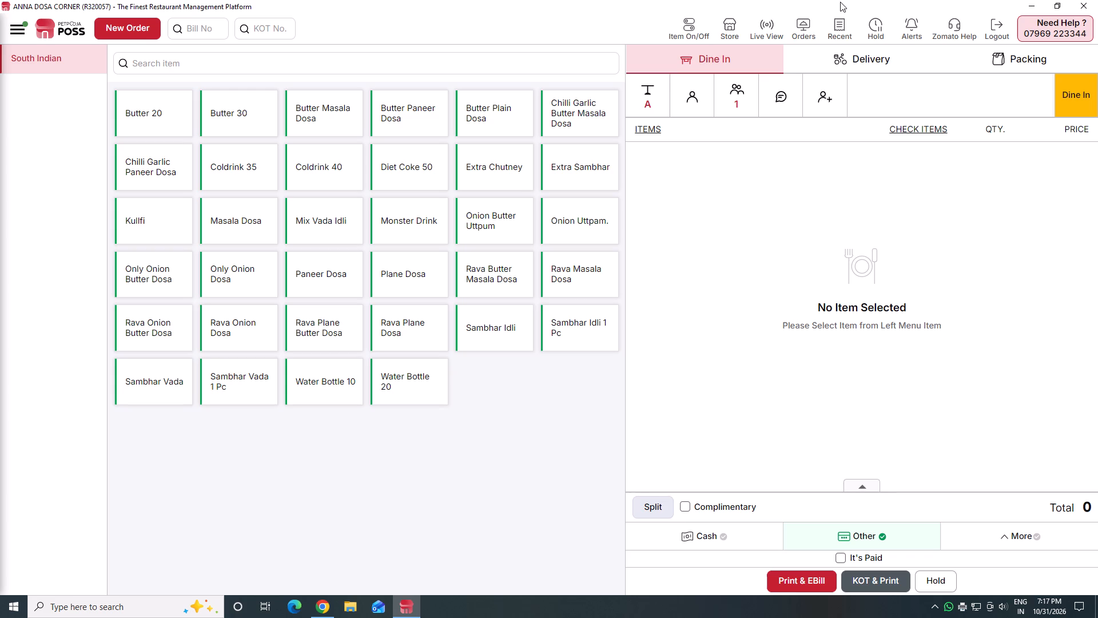
# Create a Dine In order for one Butter Masala Dosa, one Butter Paneer Dosa and one Sambhar Idli, and issue the printed bill and e-bill.
pyautogui.click(313, 109)
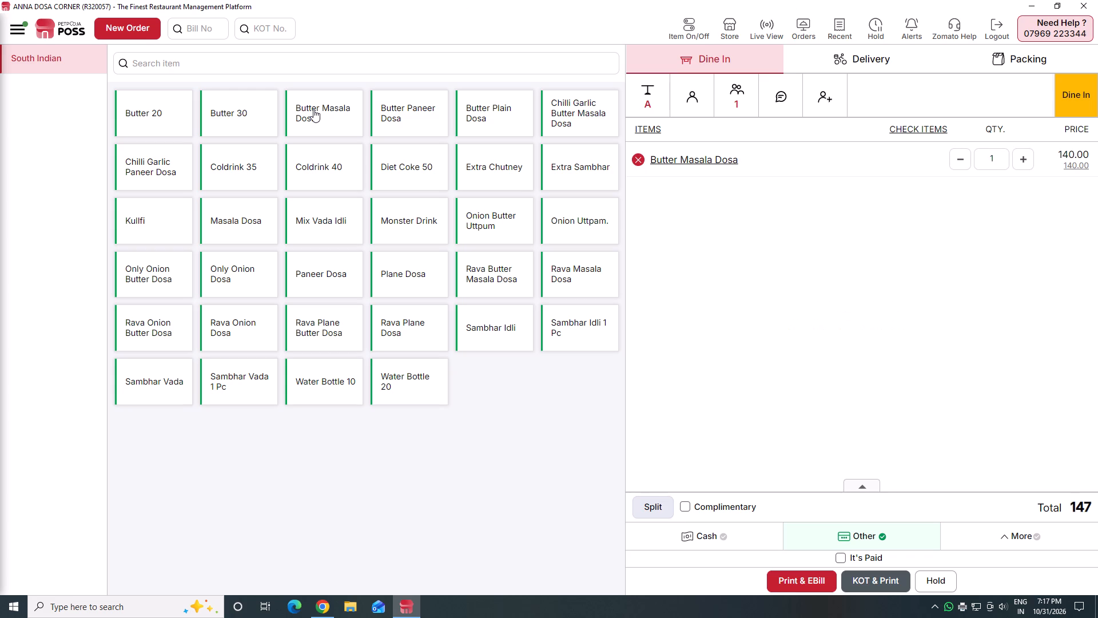
pyautogui.click(417, 128)
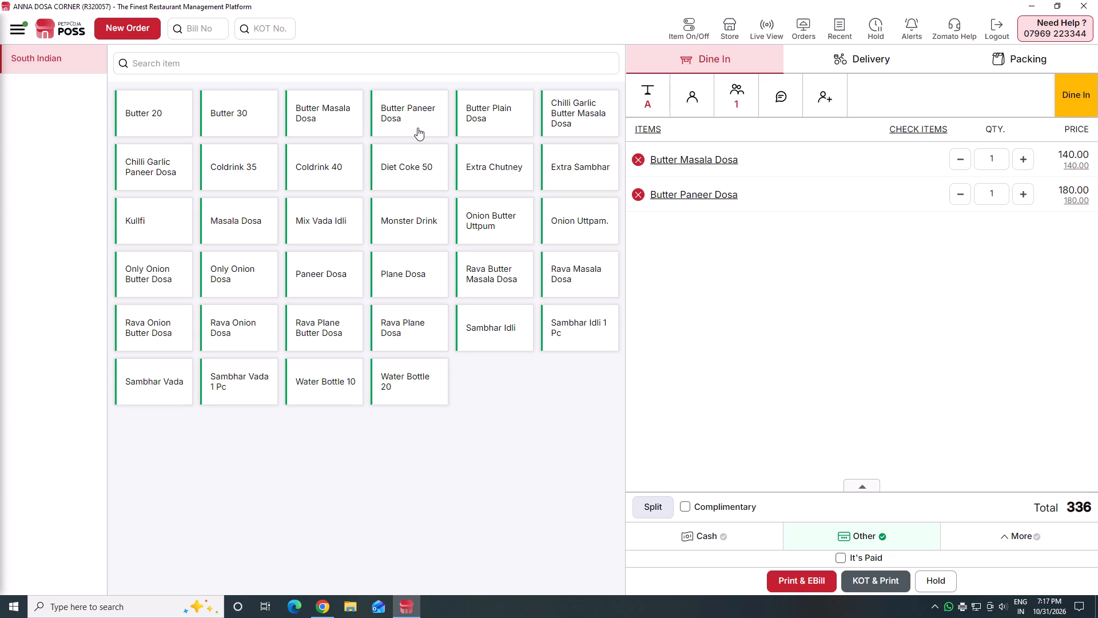
pyautogui.moveTo(806, 573); pyautogui.dragTo(725, 450)
pyautogui.click(491, 335)
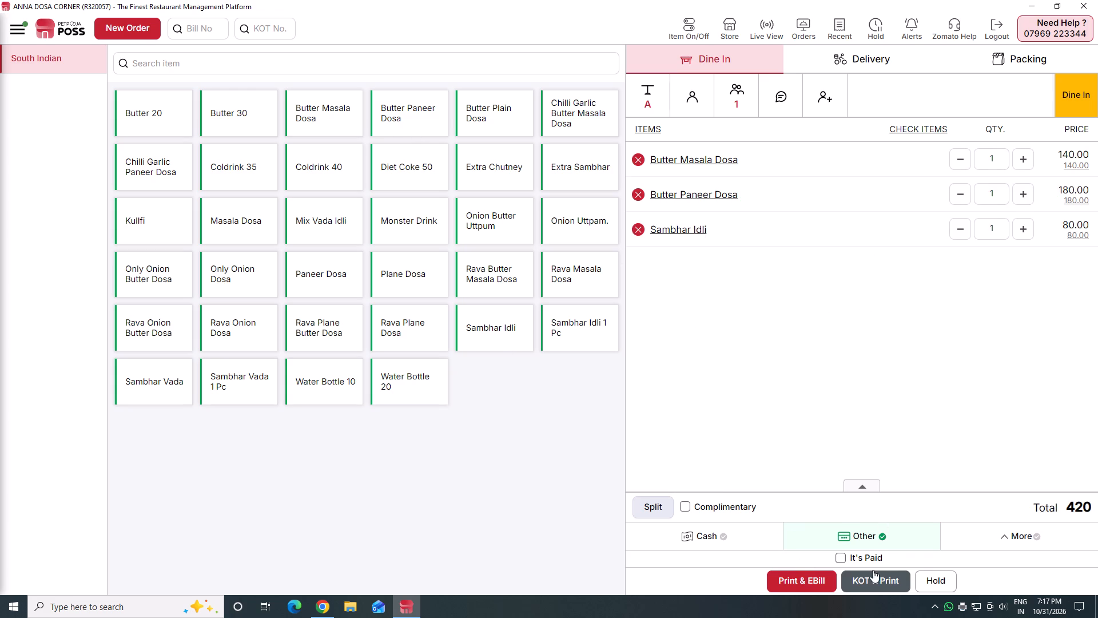
pyautogui.click(830, 578)
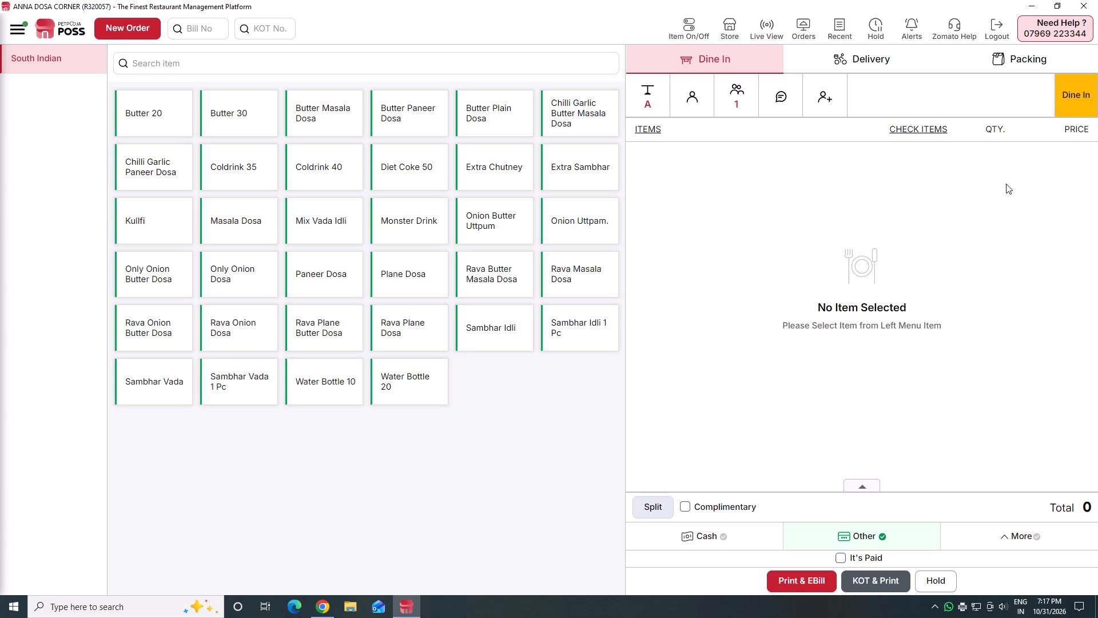
# Create a Packing order for three Chilli Garlic Butter Masala Dosa and one Coldrink 40, and issue the printed bill and e-bill.
pyautogui.click(579, 104)
pyautogui.click(579, 104)
pyautogui.click(578, 104)
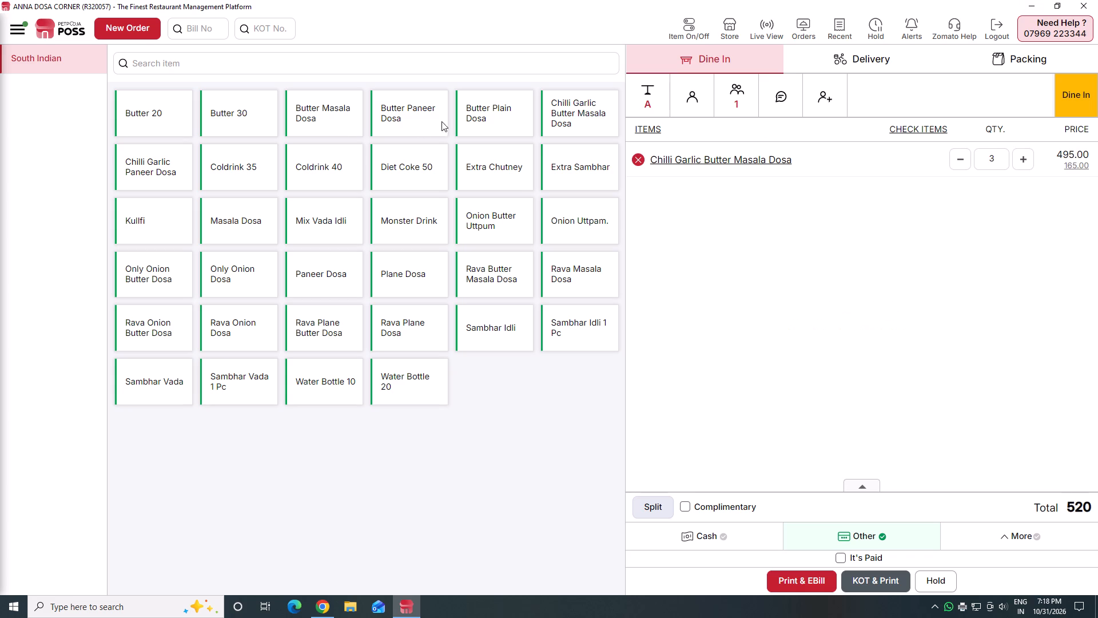
pyautogui.click(320, 167)
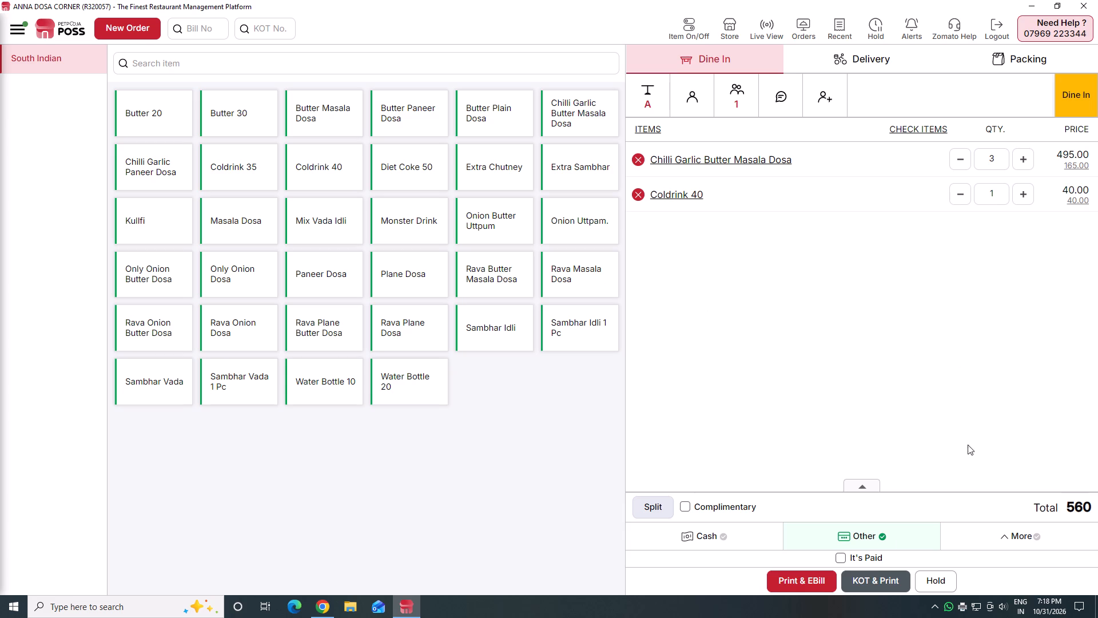
pyautogui.click(1018, 73)
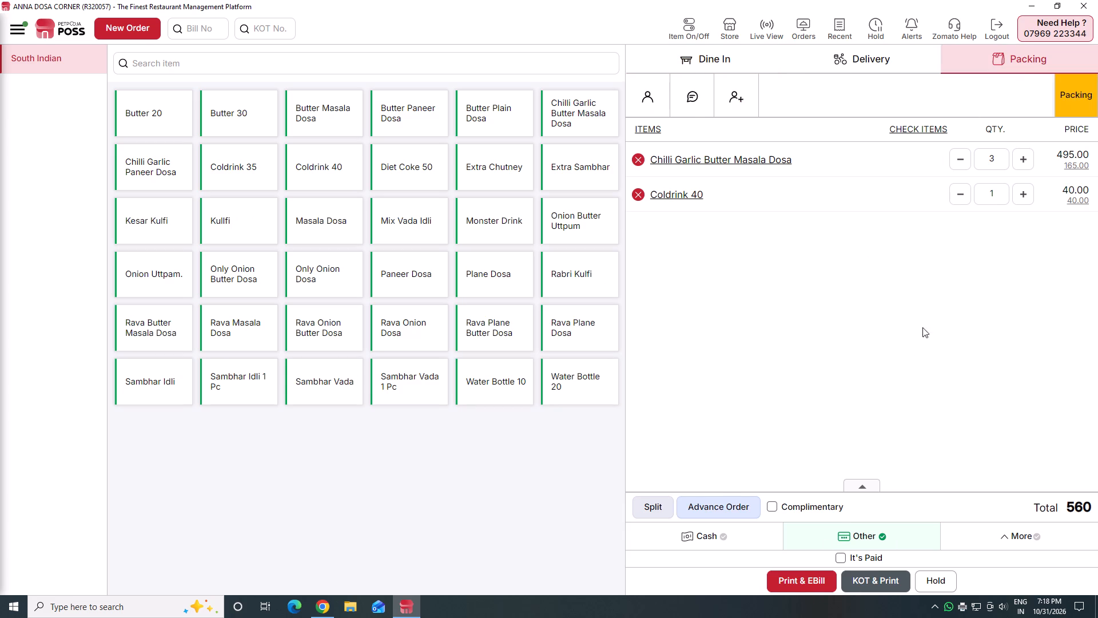
pyautogui.click(793, 579)
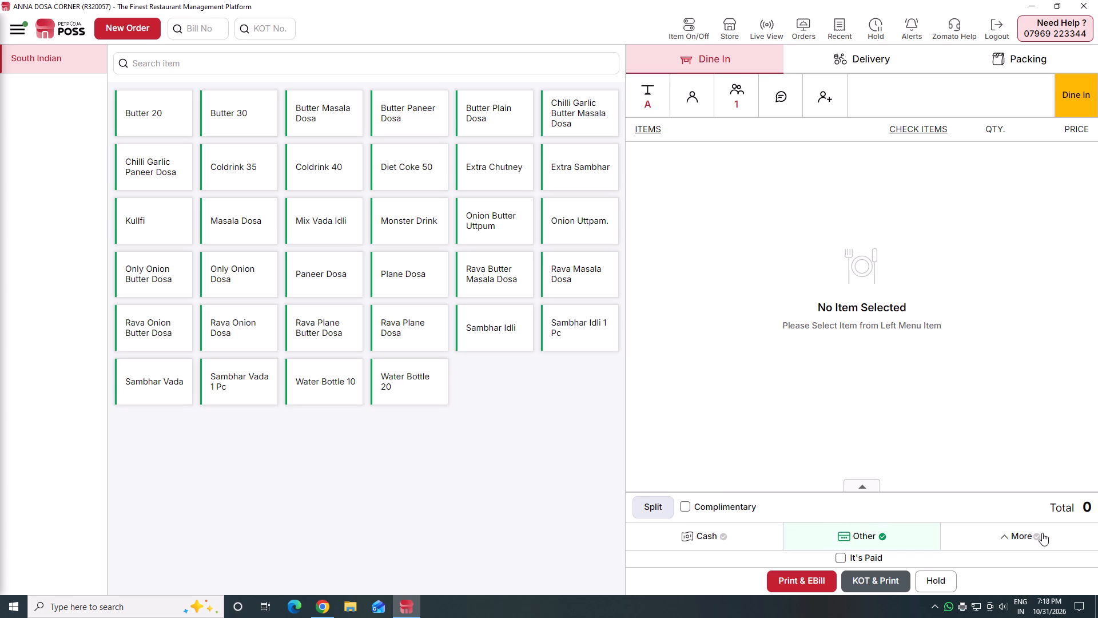
# Create a Dine In order for one Water Bottle 20 and issue the printed bill and e-bill.
pyautogui.click(388, 379)
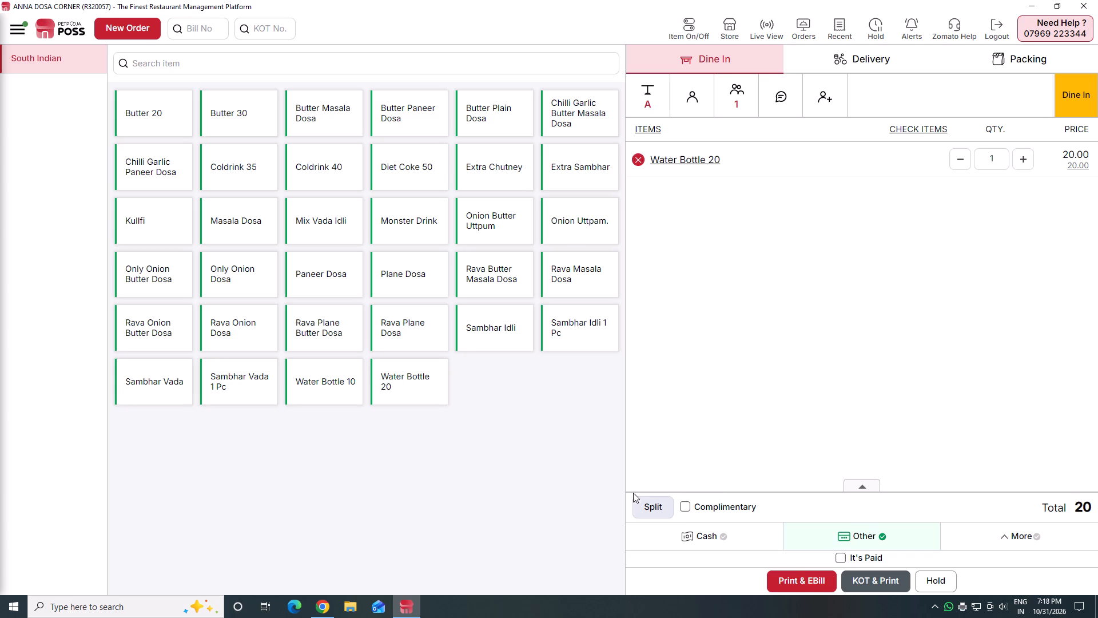
pyautogui.click(814, 580)
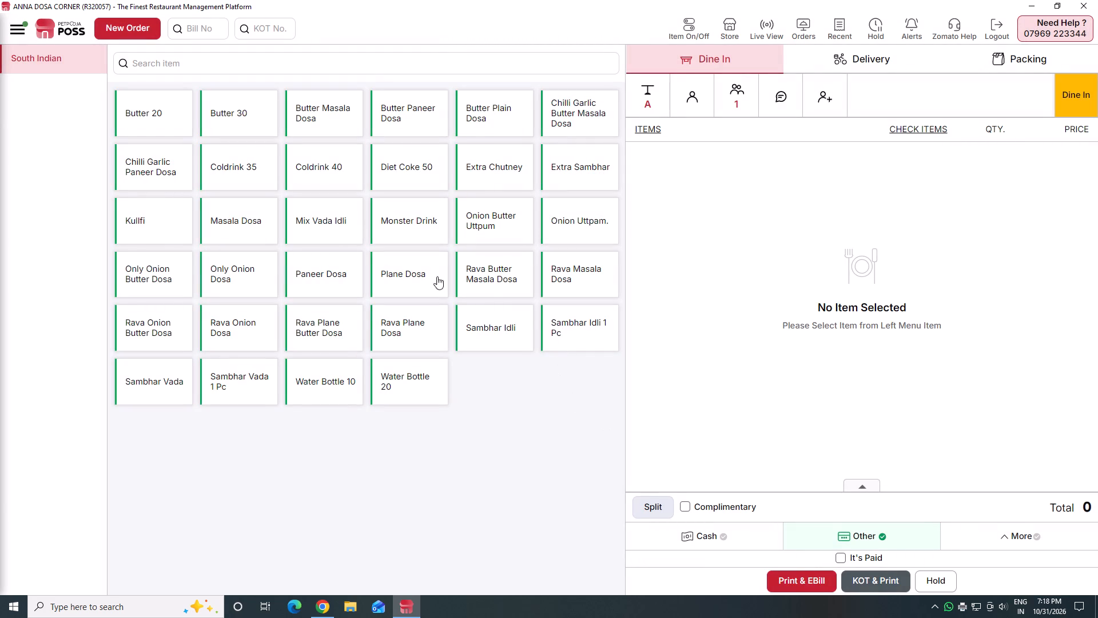
# Create a Dine In order for one Butter Masala Dosa and issue the printed bill and e-bill.
pyautogui.click(235, 221)
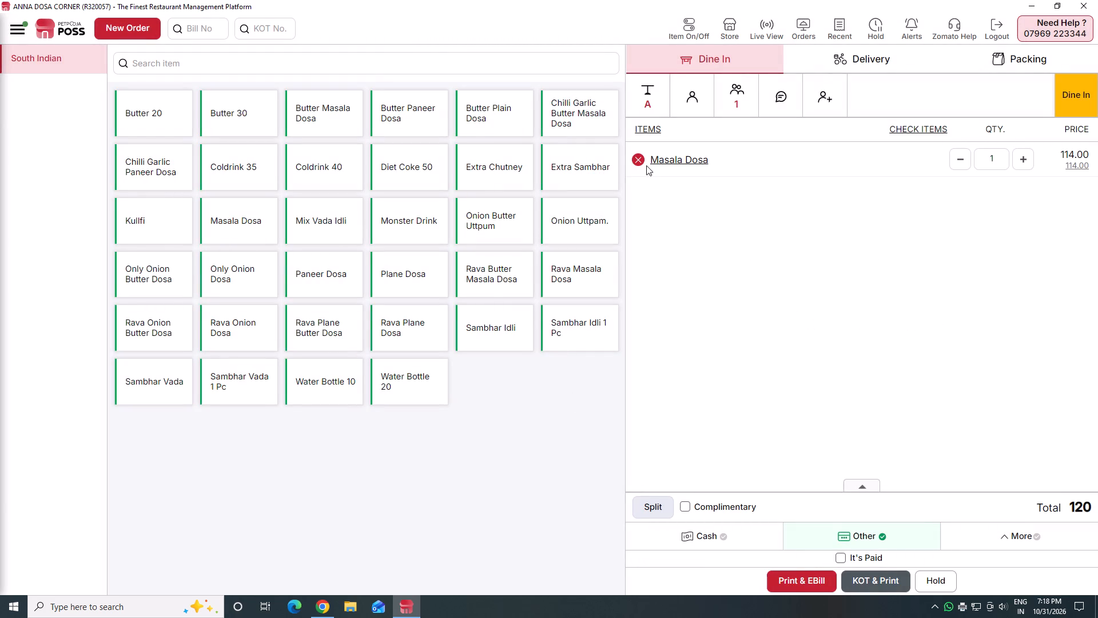
pyautogui.click(640, 163)
pyautogui.click(317, 130)
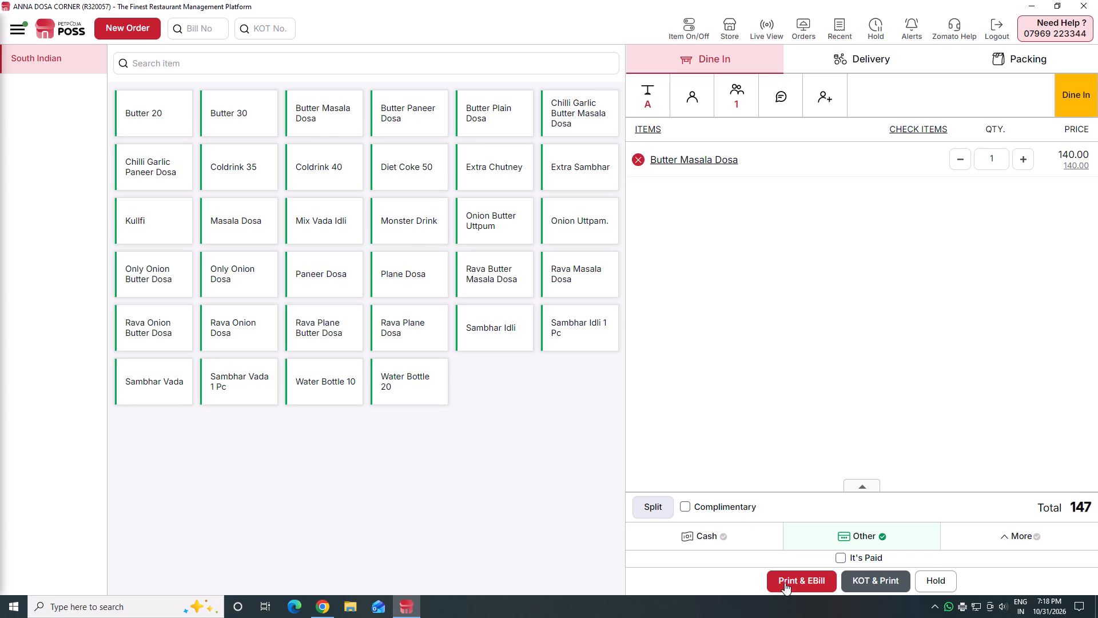
pyautogui.click(785, 583)
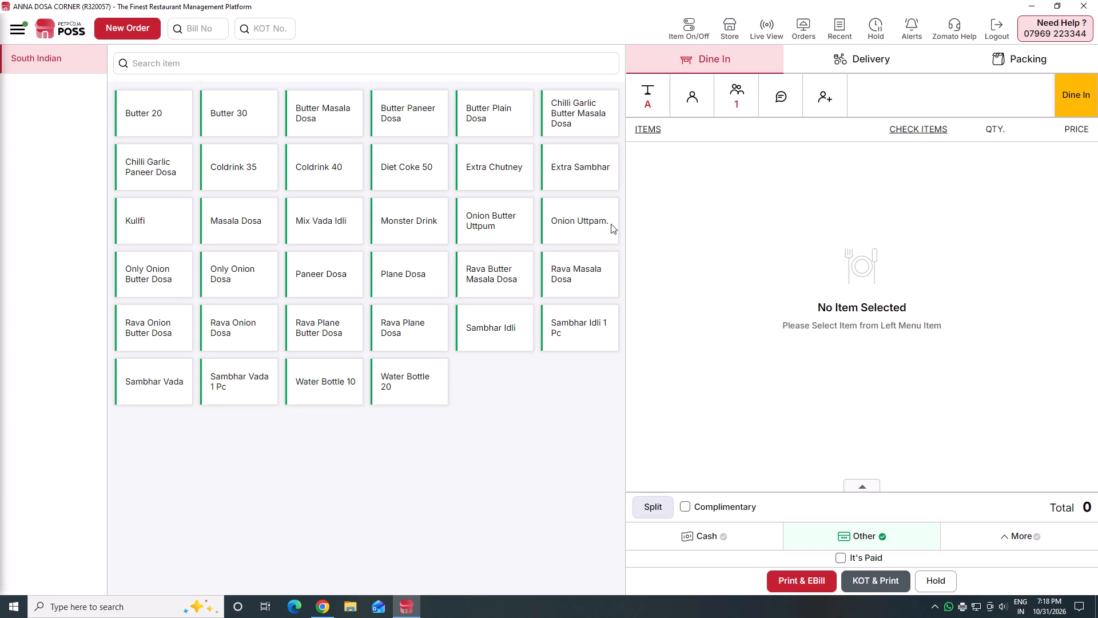
# Create a Dine In order for one Masala Dosa and issue the printed bill and e-bill.
pyautogui.click(221, 209)
pyautogui.click(821, 588)
# Examine the updated order type and payment mode figures in the Executive Sales Report, then return to billing.
pyautogui.click(16, 27)
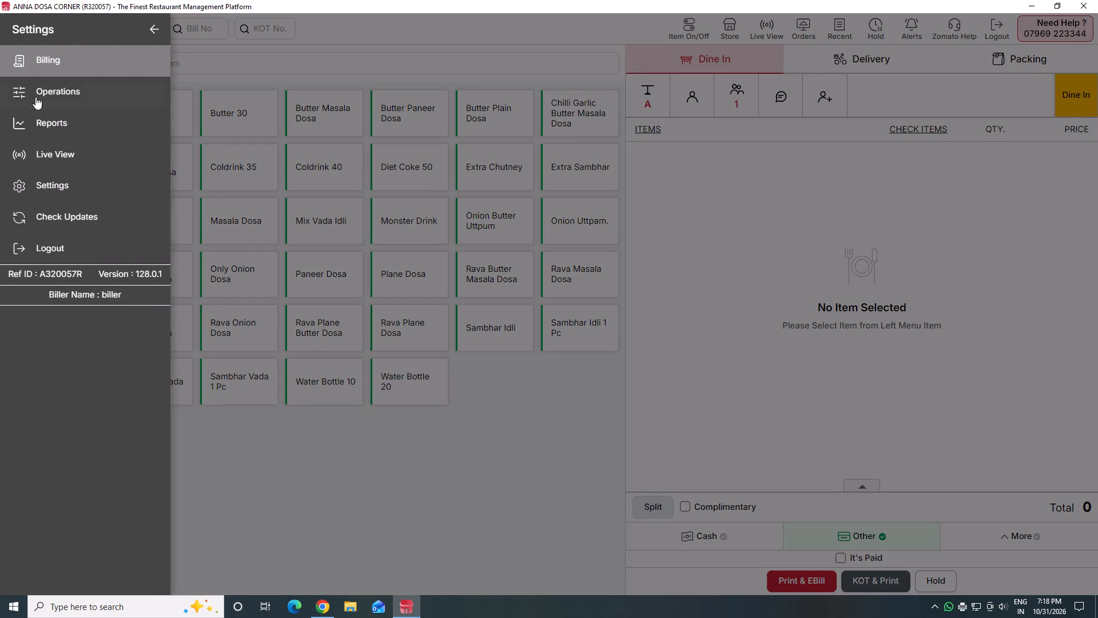
pyautogui.click(42, 118)
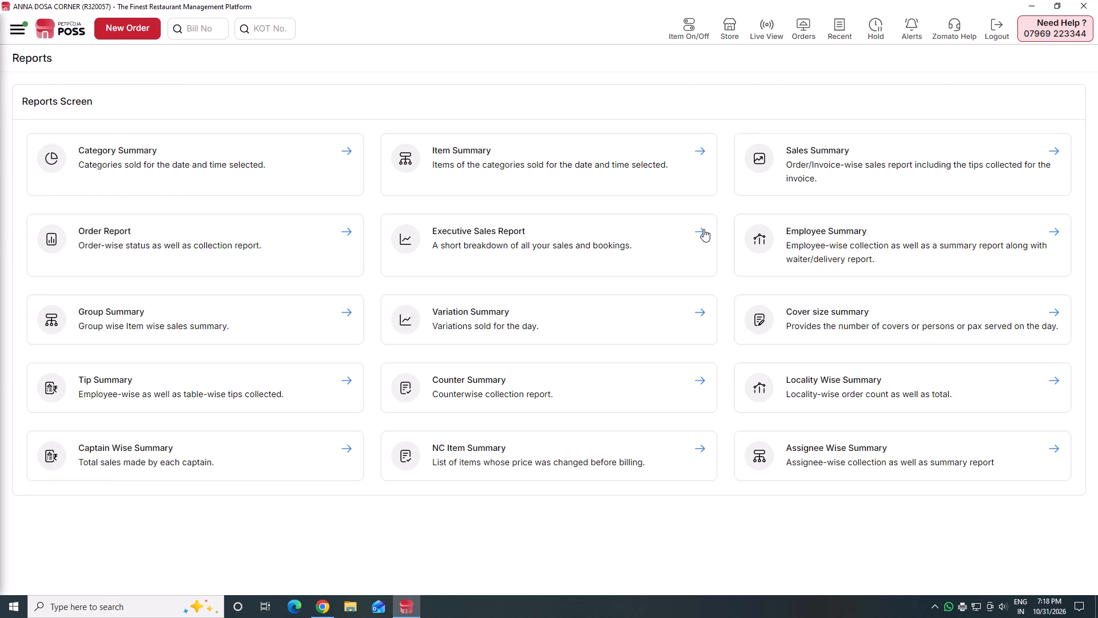
pyautogui.click(703, 229)
pyautogui.scroll(-14, 703, 229)
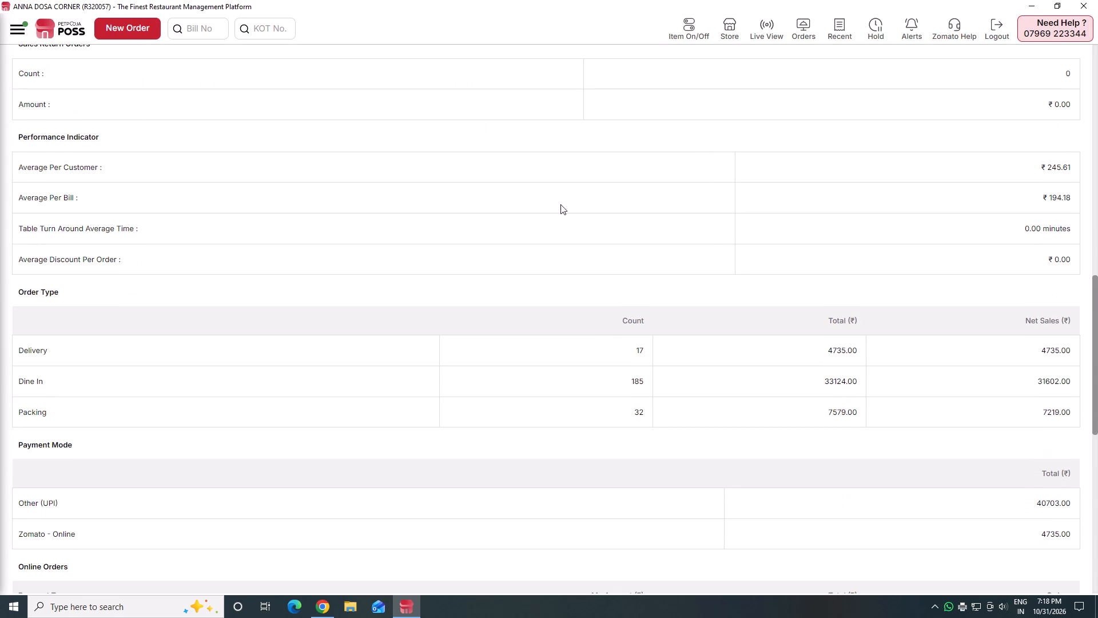
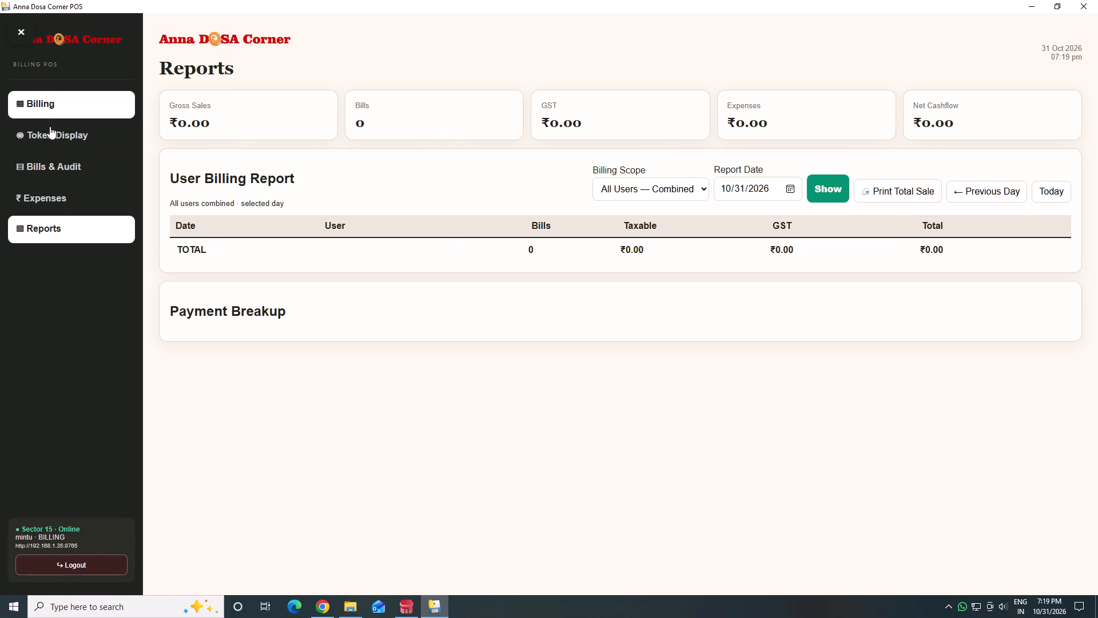
# Start a Dining order in Billing with one Masala Butter Dosa and one Sambhar Vada · 1 pc.
pyautogui.keyDown('shift'); pyautogui.click(49, 108); pyautogui.keyUp('shift')
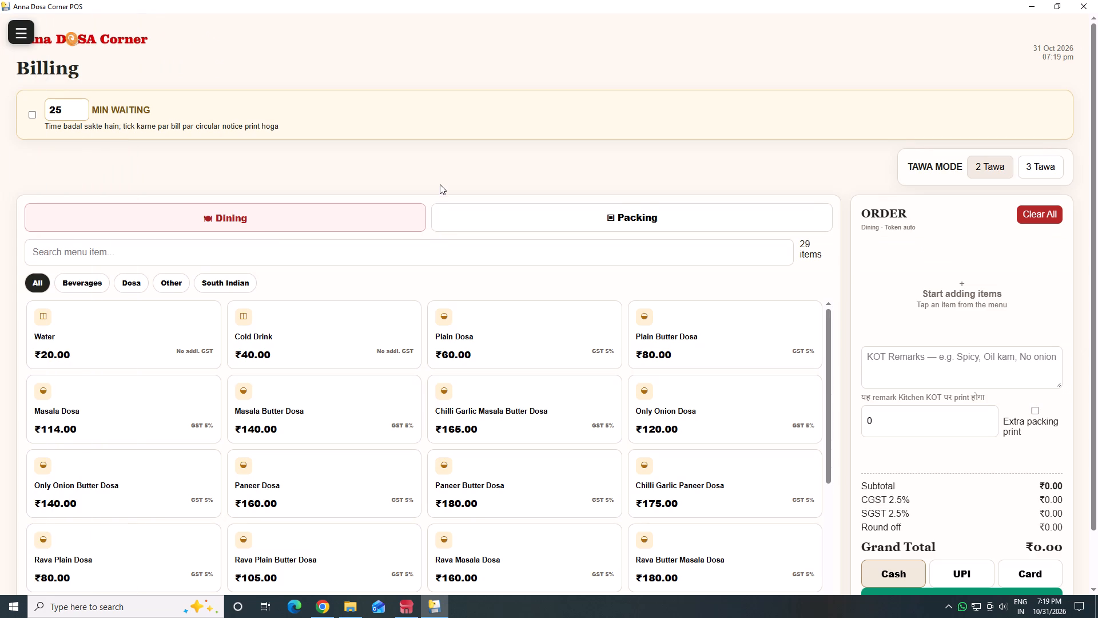
pyautogui.keyDown('shift'); pyautogui.click(440, 180); pyautogui.keyUp('shift')
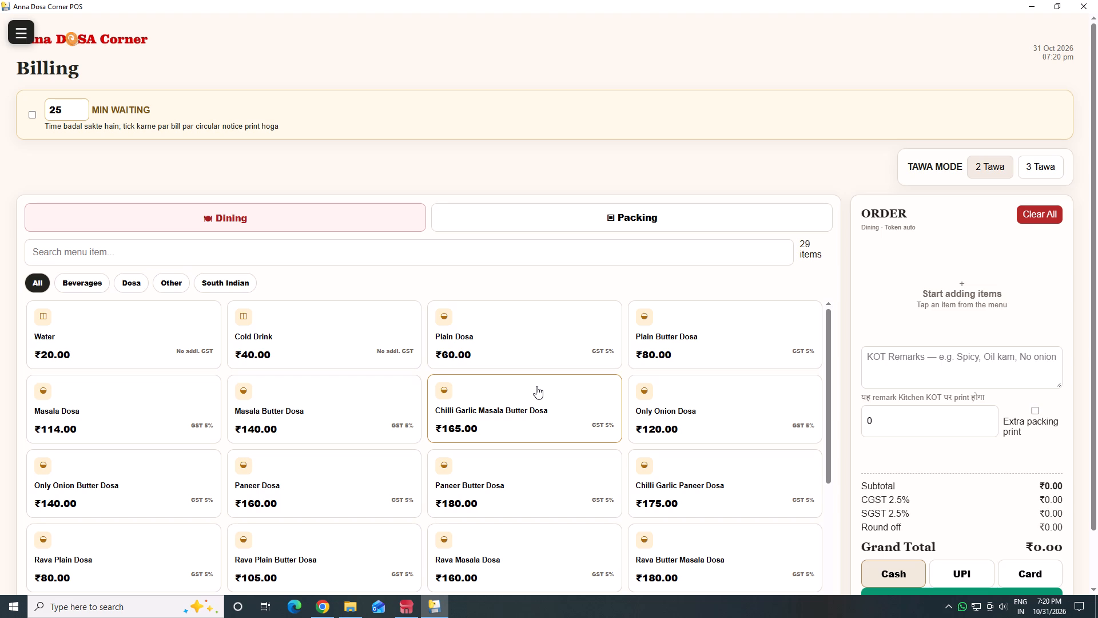
pyautogui.keyDown('shift'); pyautogui.scroll(-4, 536, 386); pyautogui.keyUp('shift')
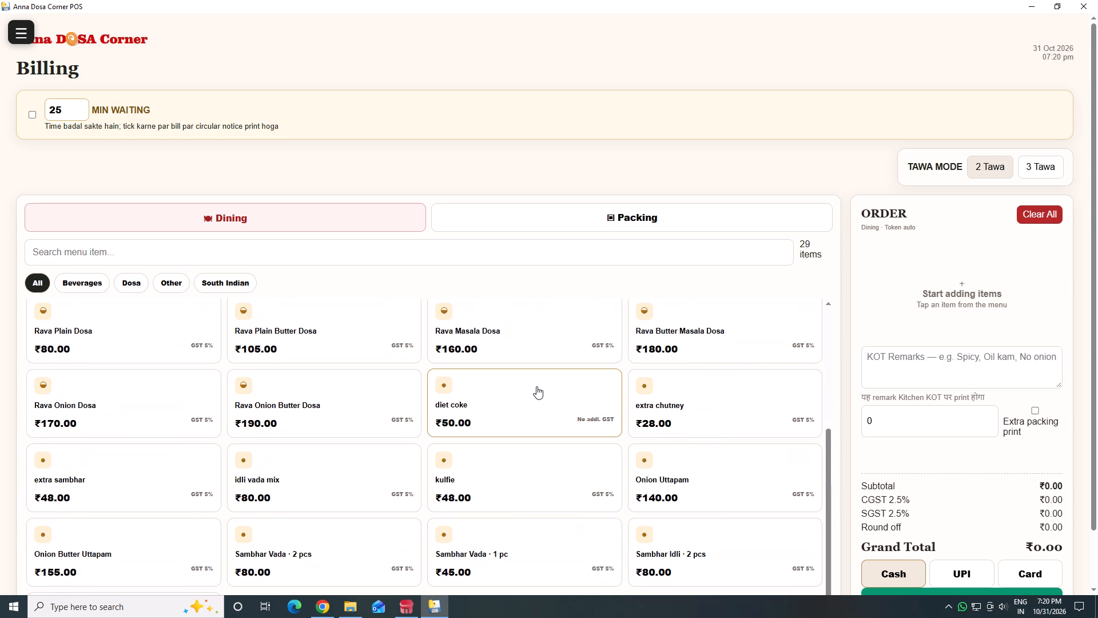
pyautogui.keyDown('shift'); pyautogui.scroll(5, 536, 386); pyautogui.keyUp('shift')
pyautogui.keyDown('shift'); pyautogui.click(316, 413); pyautogui.keyUp('shift')
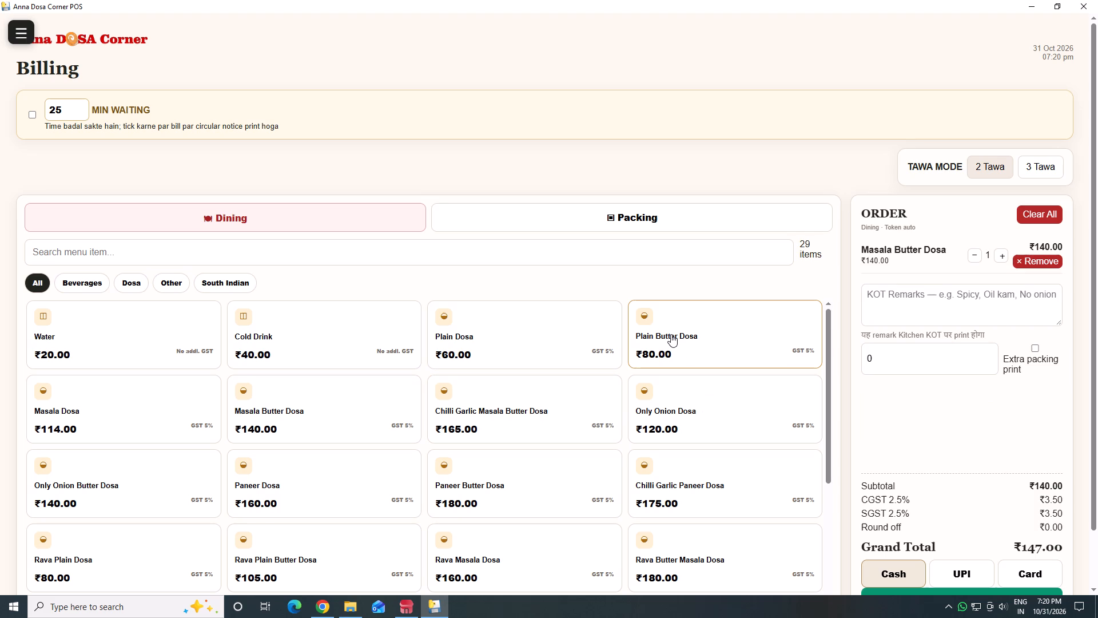
pyautogui.keyDown('shift'); pyautogui.scroll(-5, 563, 395); pyautogui.keyUp('shift')
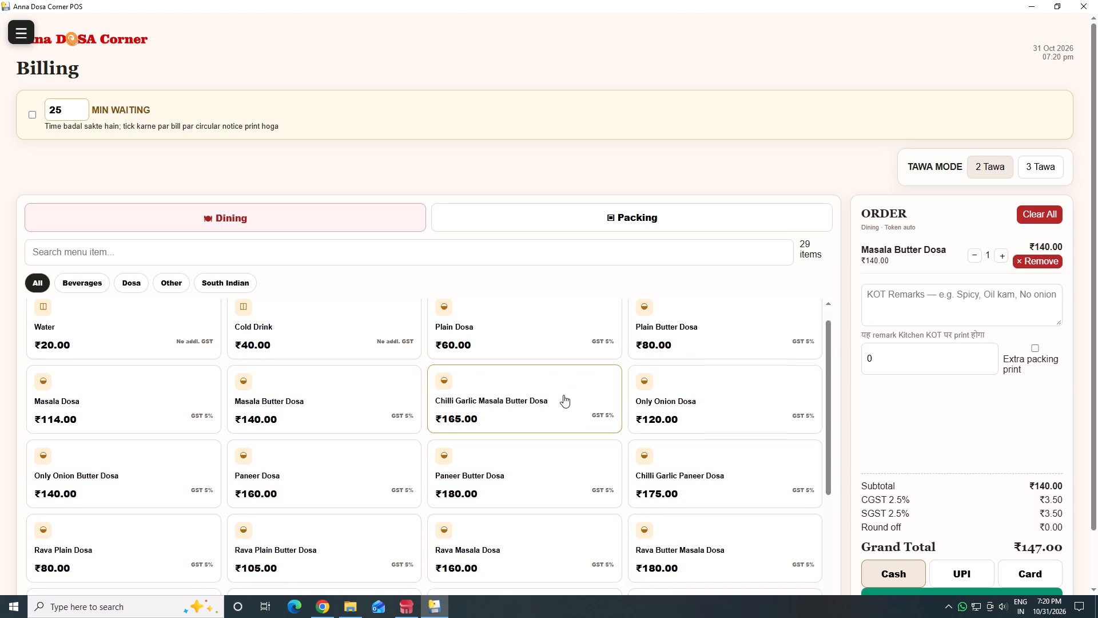
pyautogui.keyDown('shift'); pyautogui.scroll(-4, 563, 395); pyautogui.keyUp('shift')
pyautogui.keyDown('shift'); pyautogui.click(555, 526); pyautogui.keyUp('shift')
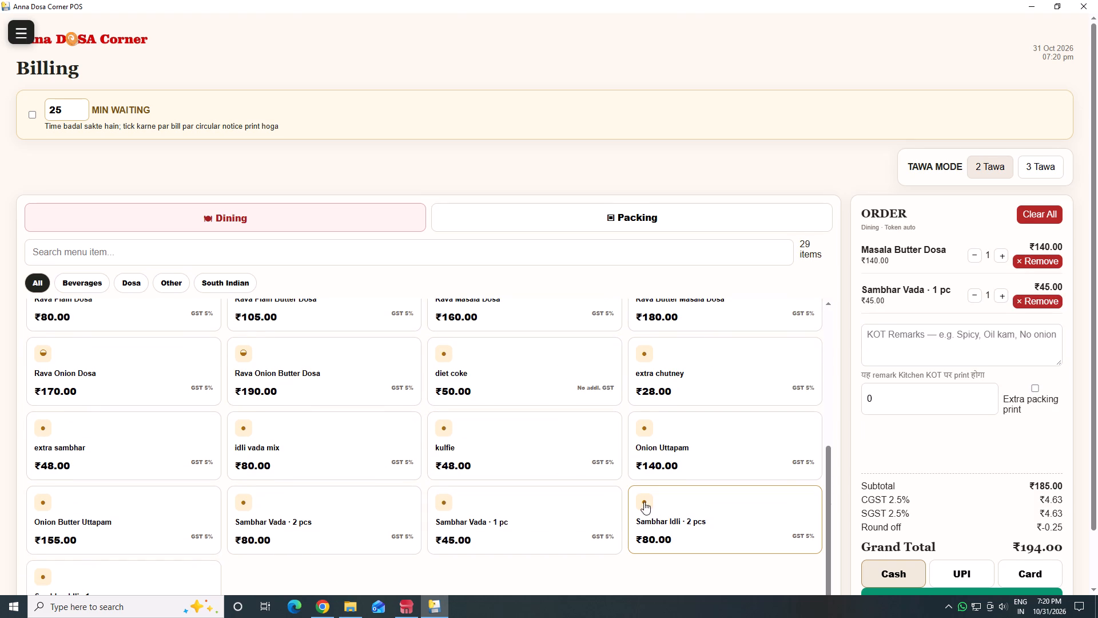
# Set the bill's waiting notice to 20 minutes, enable it, and save and print the Dining order as Cash.
pyautogui.keyDown('shift'); pyautogui.scroll(-5, 848, 475); pyautogui.keyUp('shift')
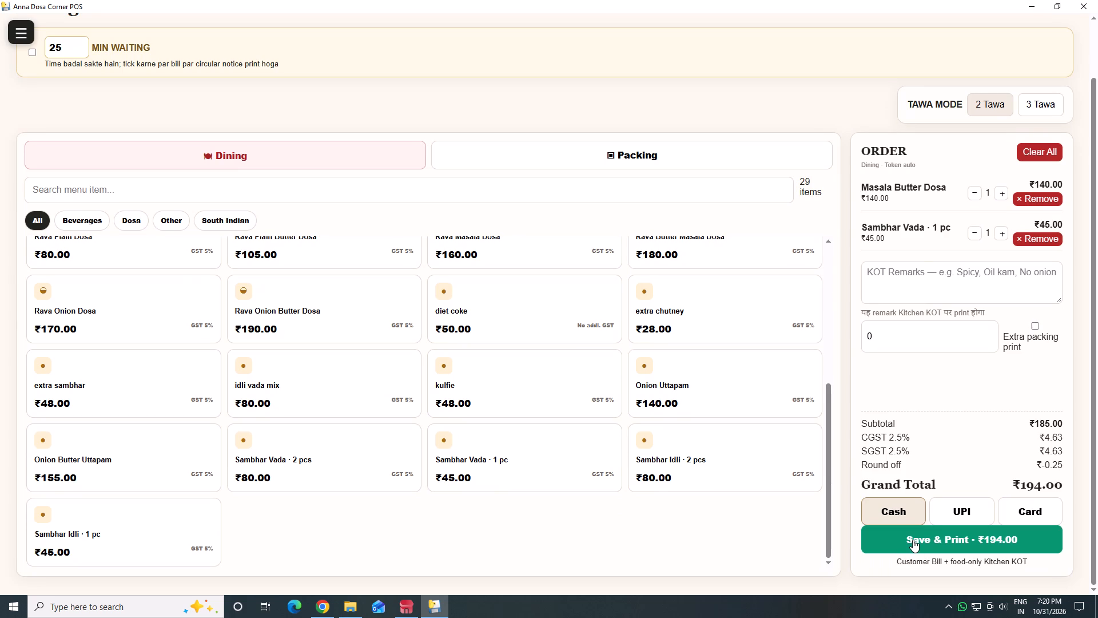
pyautogui.keyDown('shift'); pyautogui.scroll(5, 421, 463); pyautogui.keyUp('shift')
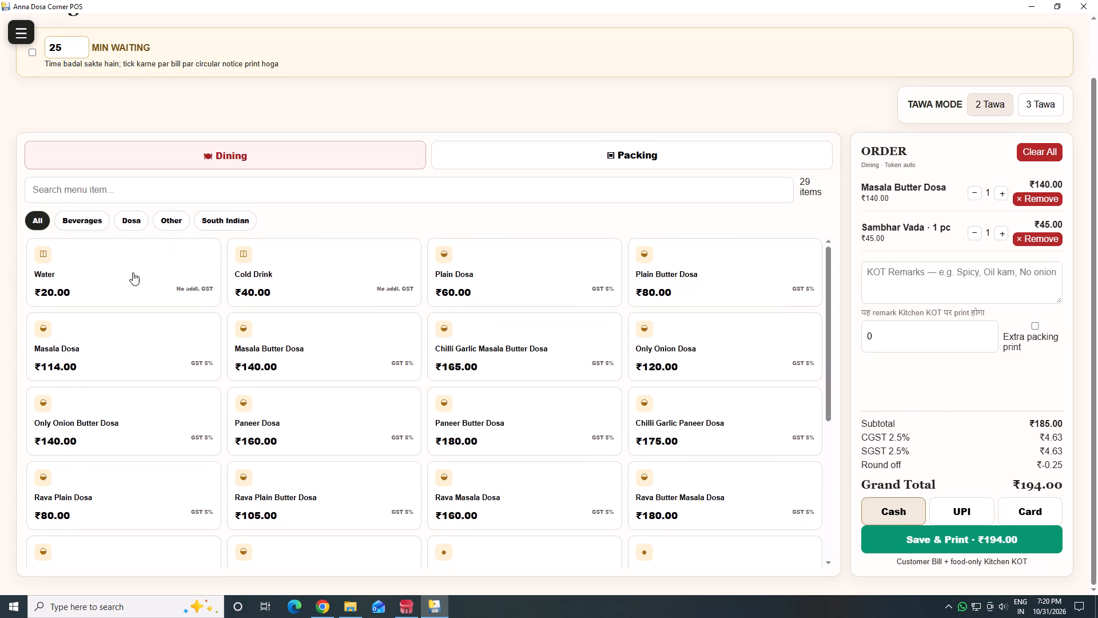
pyautogui.keyDown('shift'); pyautogui.scroll(4, 107, 279); pyautogui.keyUp('shift')
pyautogui.keyDown('shift'); pyautogui.tripleClick(59, 111); pyautogui.keyUp('shift')
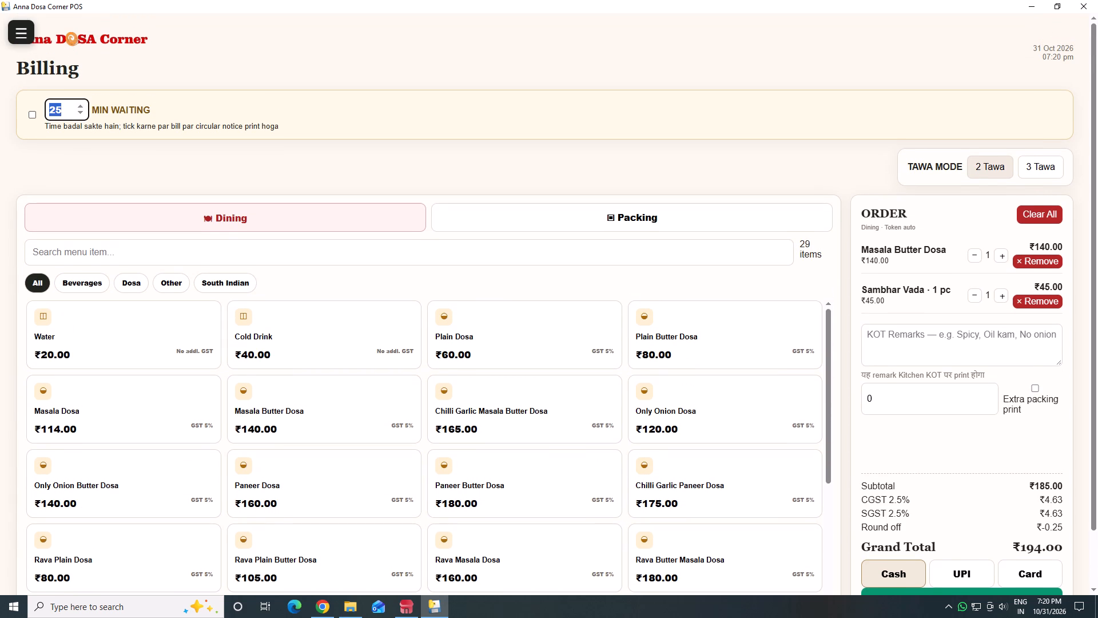
pyautogui.write('20')
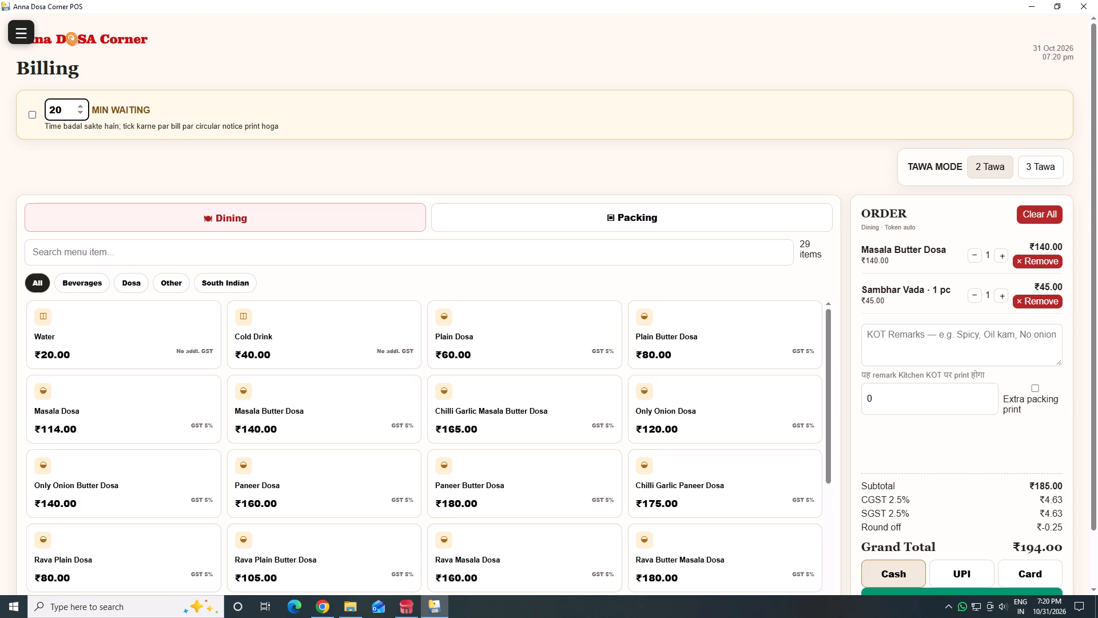
pyautogui.keyDown('shift'); pyautogui.click(31, 117); pyautogui.keyUp('shift')
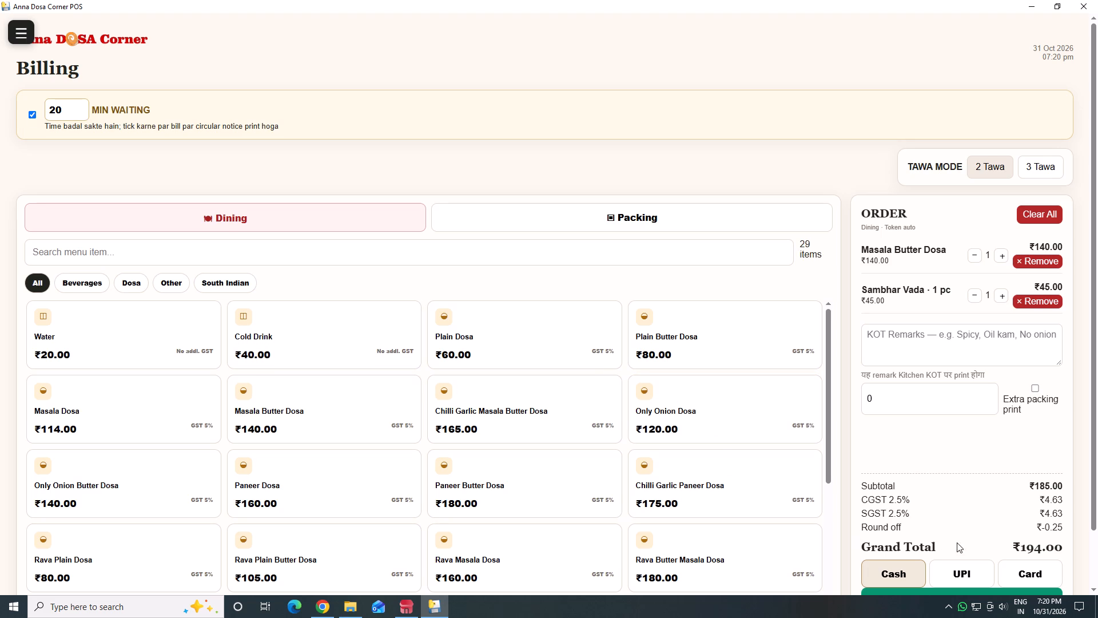
pyautogui.keyDown('shift'); pyautogui.click(947, 590); pyautogui.keyUp('shift')
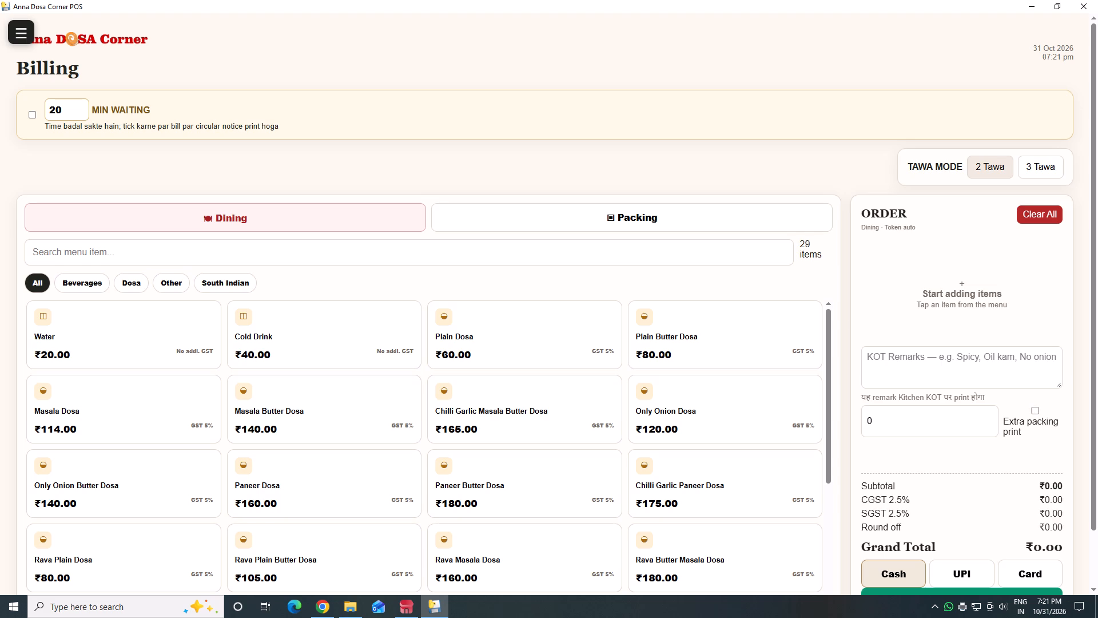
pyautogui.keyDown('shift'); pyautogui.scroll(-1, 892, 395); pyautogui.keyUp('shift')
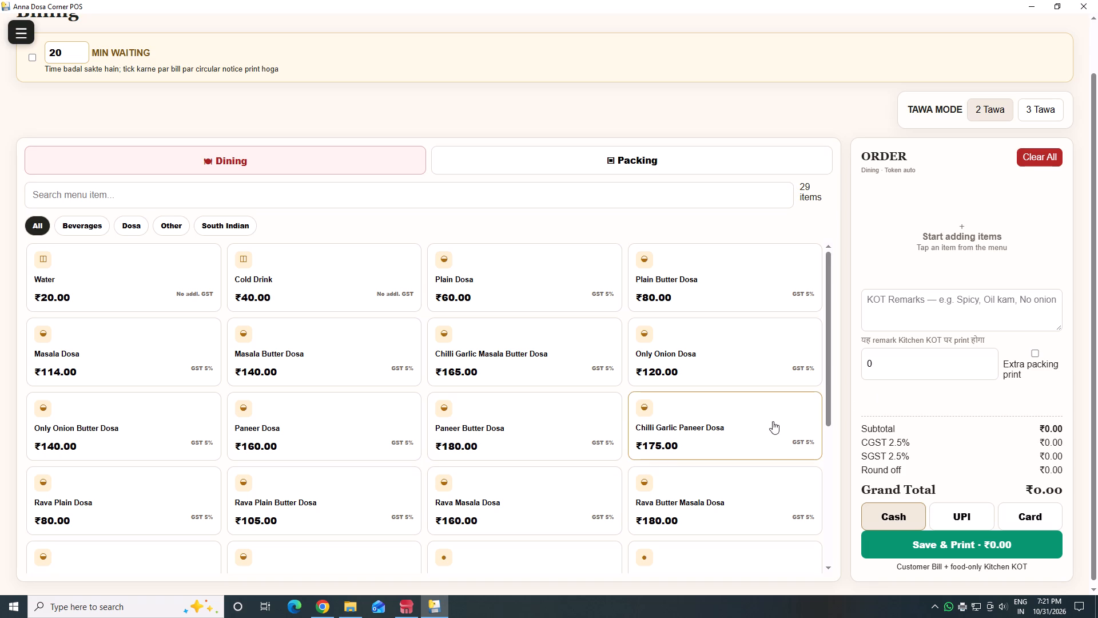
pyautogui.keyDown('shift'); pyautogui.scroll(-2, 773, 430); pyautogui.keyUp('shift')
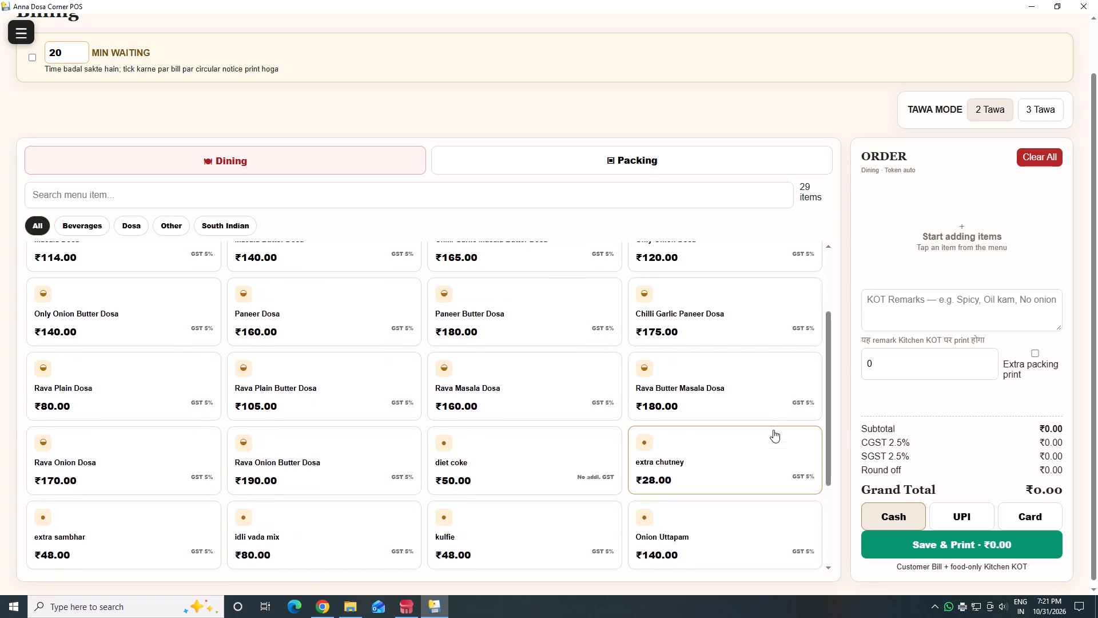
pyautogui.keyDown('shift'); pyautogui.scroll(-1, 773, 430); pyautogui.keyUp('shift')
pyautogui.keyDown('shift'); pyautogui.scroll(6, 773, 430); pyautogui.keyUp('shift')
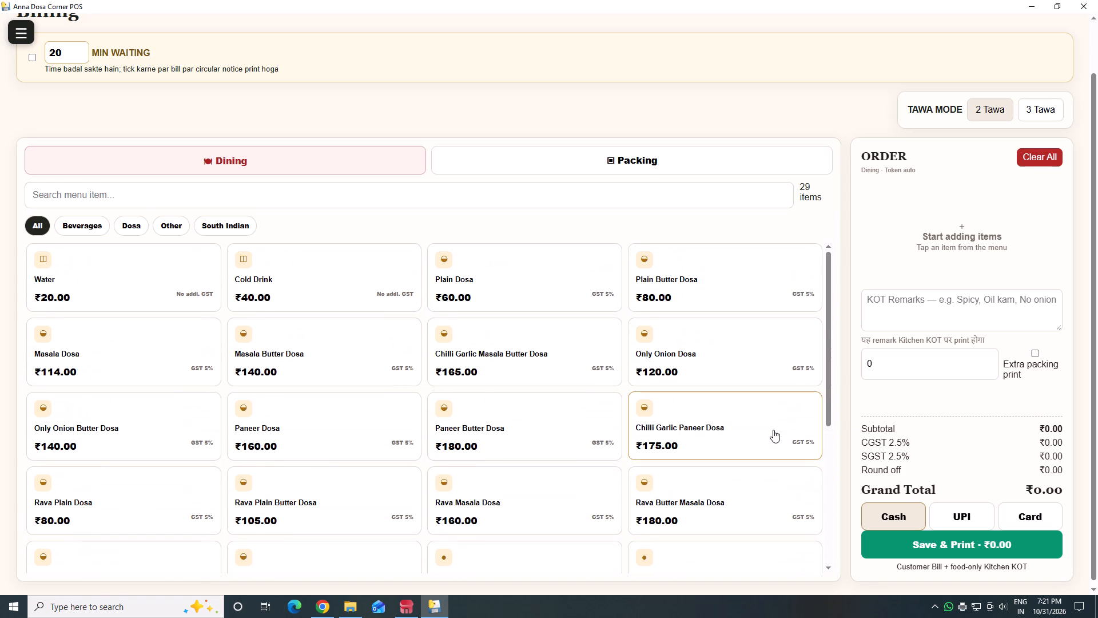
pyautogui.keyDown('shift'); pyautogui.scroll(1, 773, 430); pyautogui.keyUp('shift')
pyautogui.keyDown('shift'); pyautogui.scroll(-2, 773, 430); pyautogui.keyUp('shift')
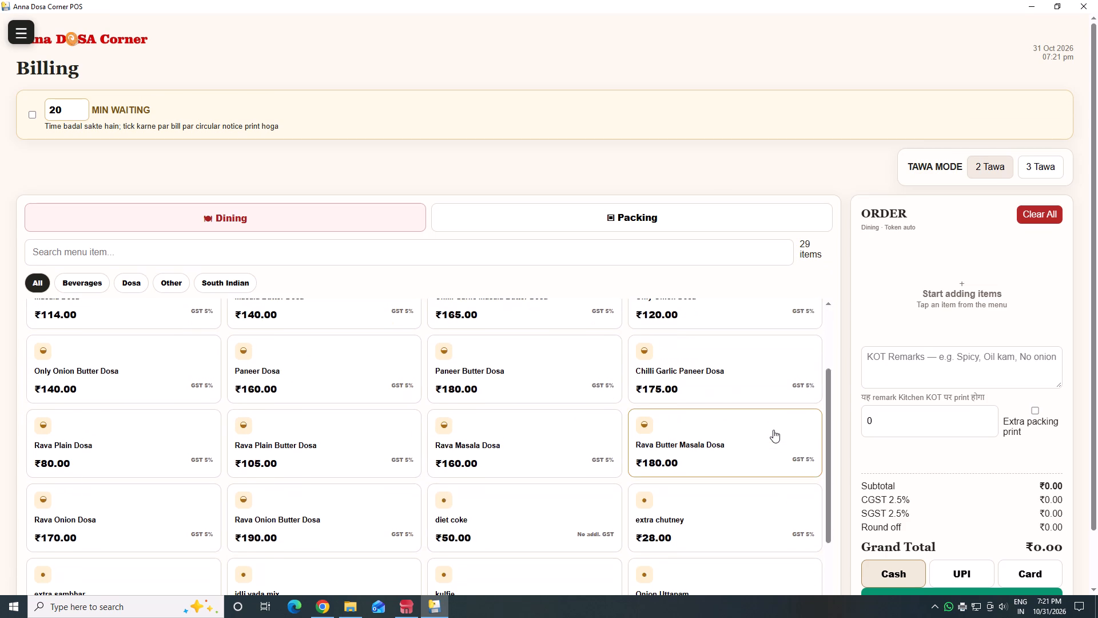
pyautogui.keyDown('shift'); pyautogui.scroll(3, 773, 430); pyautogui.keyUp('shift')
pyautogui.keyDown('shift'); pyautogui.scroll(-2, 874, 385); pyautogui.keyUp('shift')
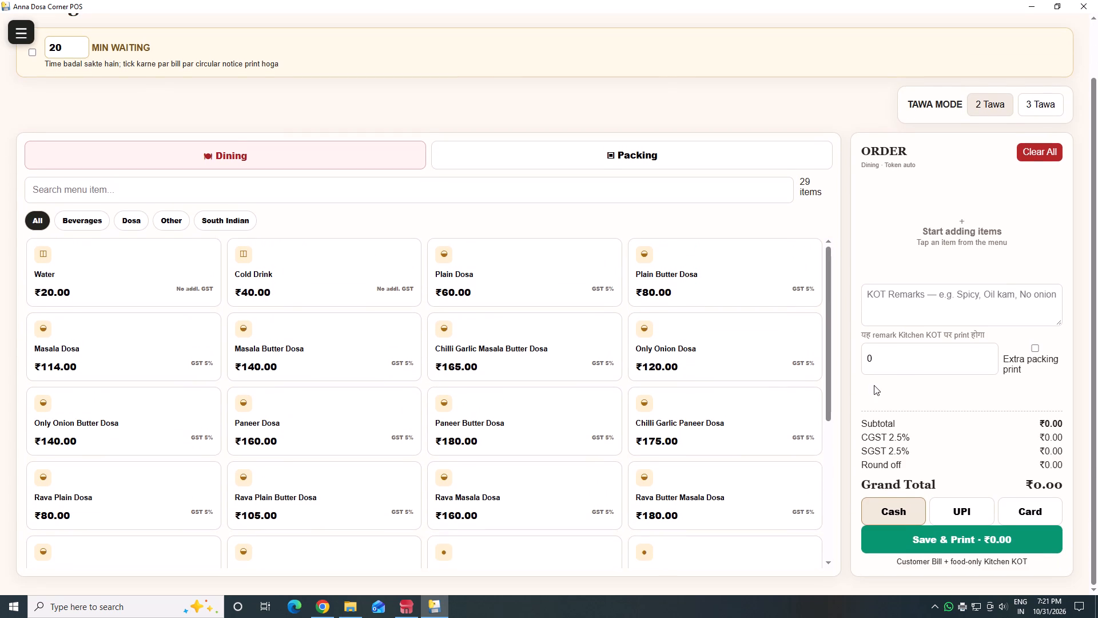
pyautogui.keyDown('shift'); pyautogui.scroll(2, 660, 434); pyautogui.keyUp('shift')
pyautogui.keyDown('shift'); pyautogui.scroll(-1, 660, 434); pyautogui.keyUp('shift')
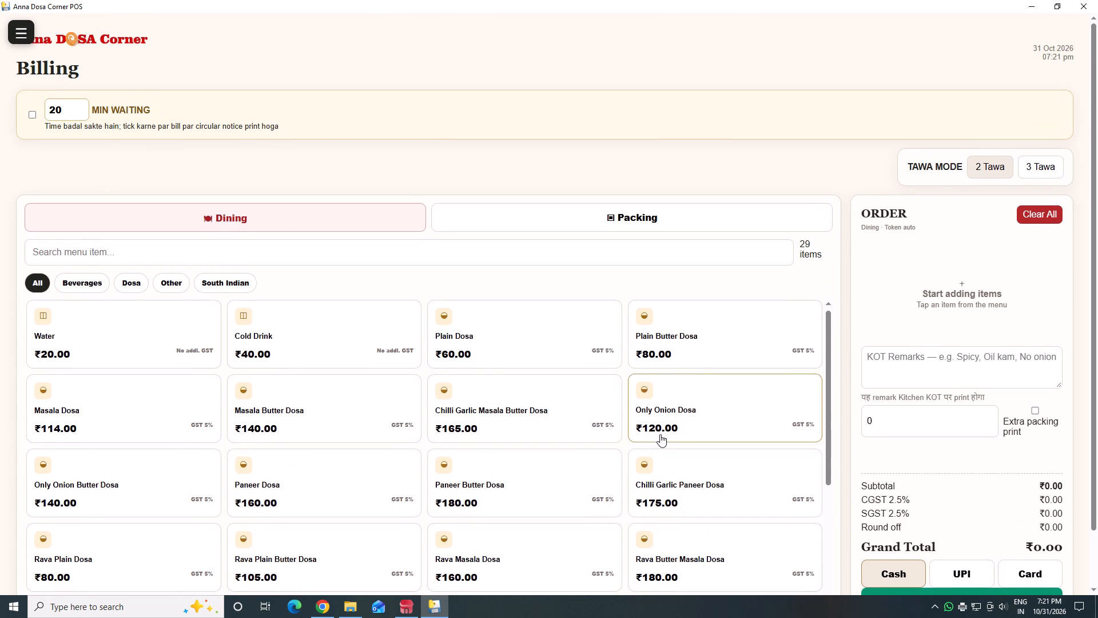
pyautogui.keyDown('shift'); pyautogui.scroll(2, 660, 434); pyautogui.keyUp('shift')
# Create a Packing order for two Masala Dosa with the 20-minute waiting notice, and save and print it as Cash.
pyautogui.keyDown('shift'); pyautogui.scroll(-1, 909, 425); pyautogui.keyUp('shift')
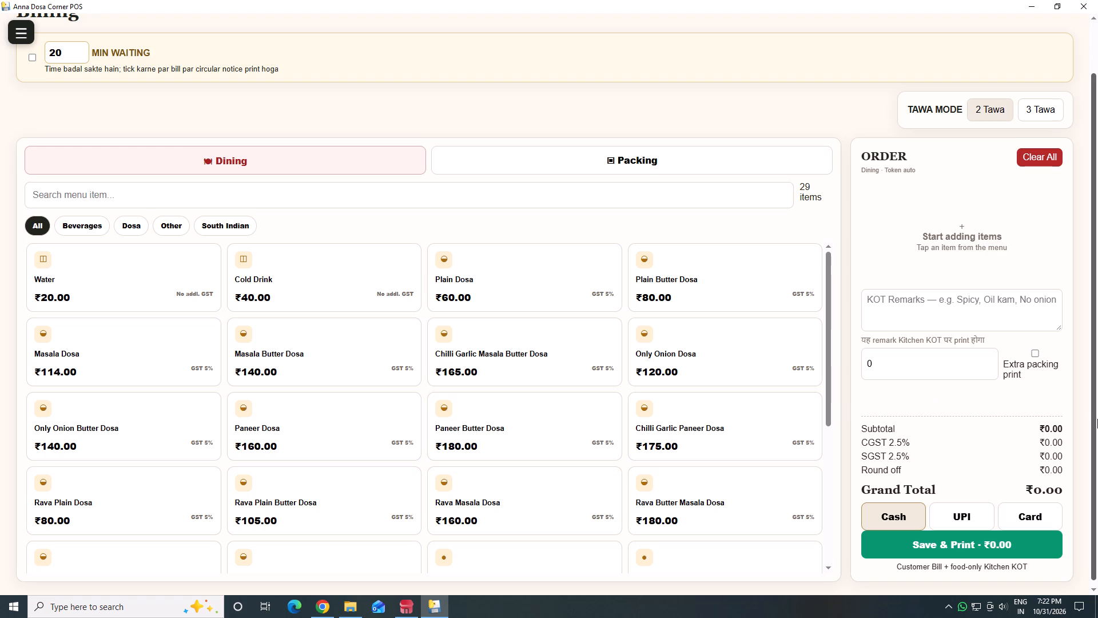
pyautogui.keyDown('shift'); pyautogui.click(131, 361); pyautogui.keyUp('shift')
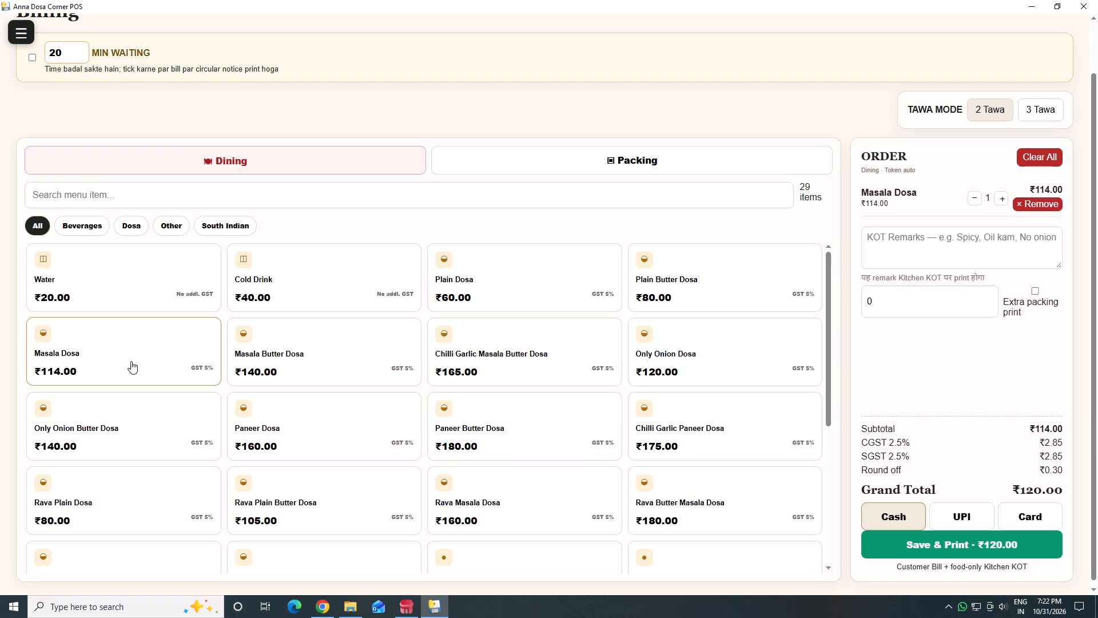
pyautogui.keyDown('shift'); pyautogui.click(131, 361); pyautogui.keyUp('shift')
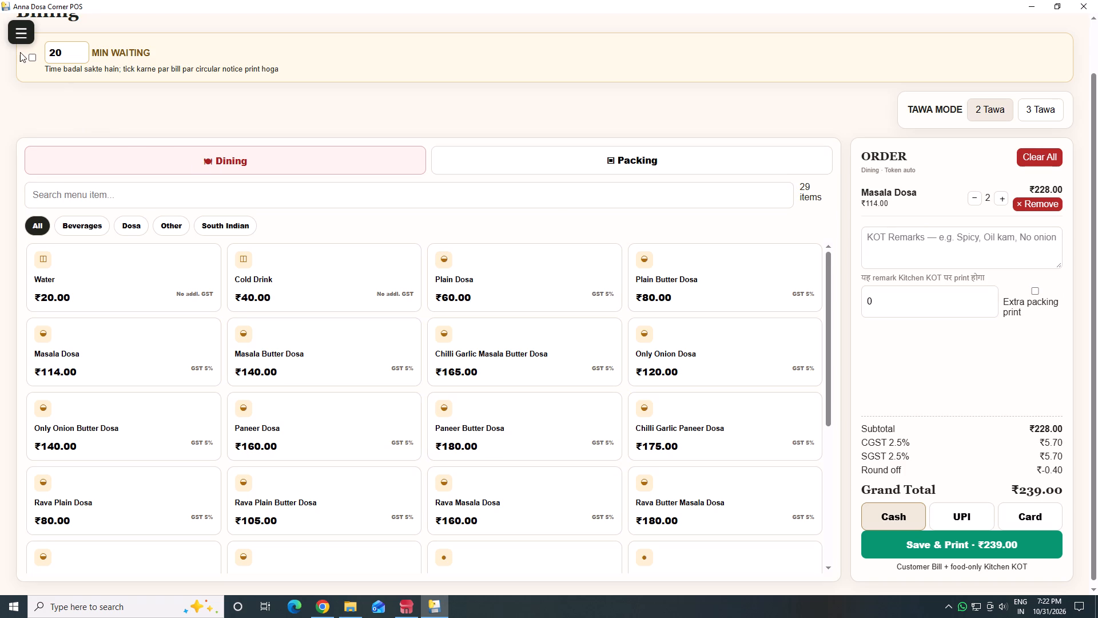
pyautogui.keyDown('shift'); pyautogui.click(29, 54); pyautogui.keyUp('shift')
pyautogui.keyDown('shift'); pyautogui.click(735, 165); pyautogui.keyUp('shift')
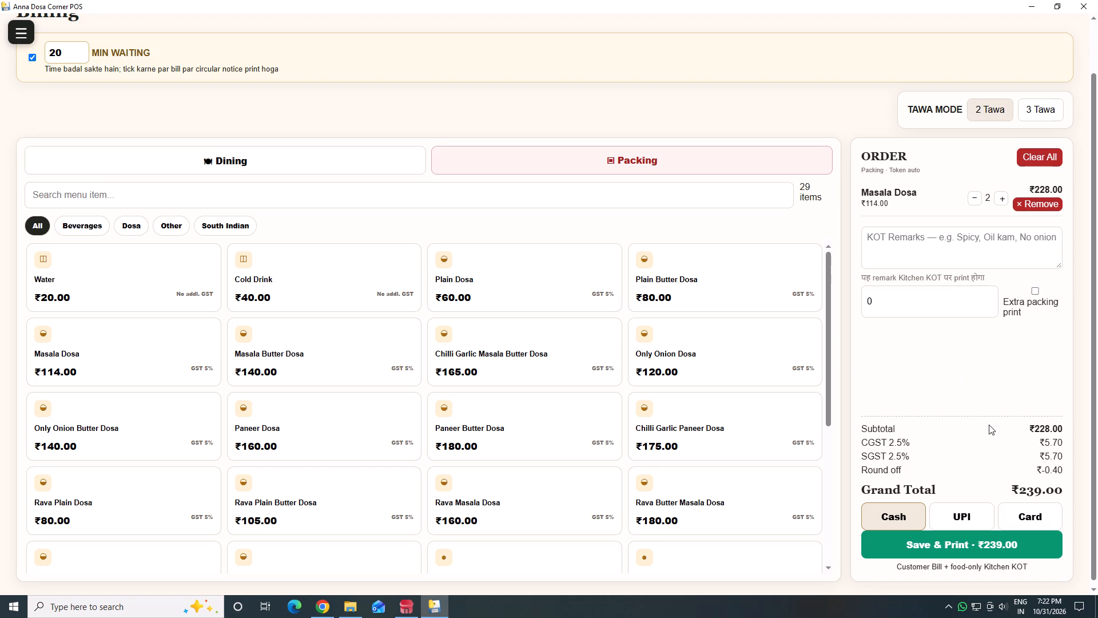
pyautogui.keyDown('shift'); pyautogui.click(980, 541); pyautogui.keyUp('shift')
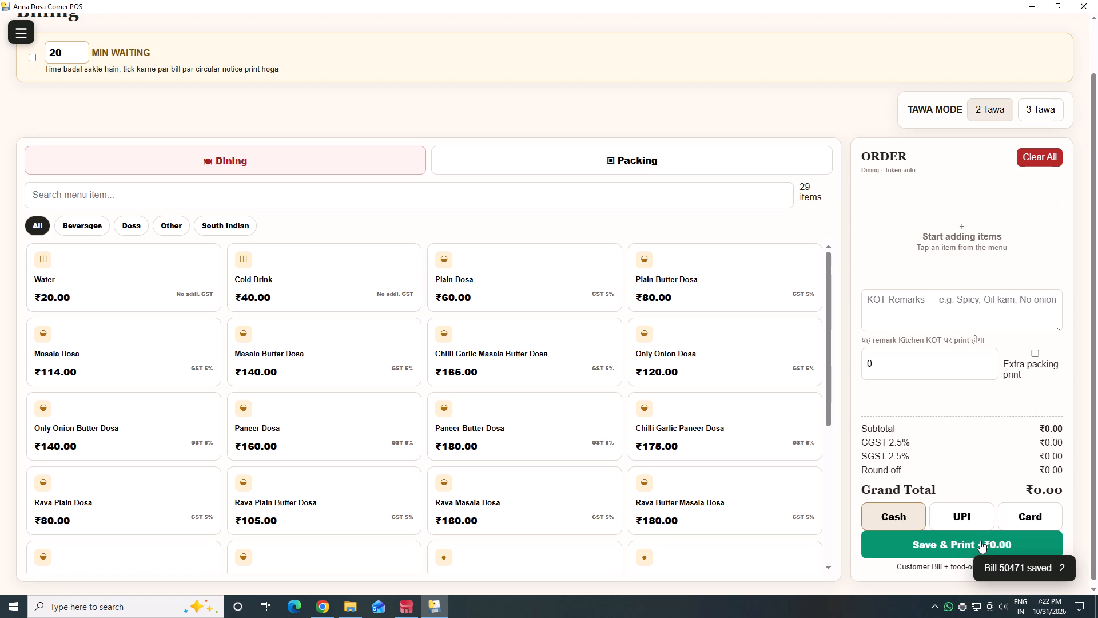
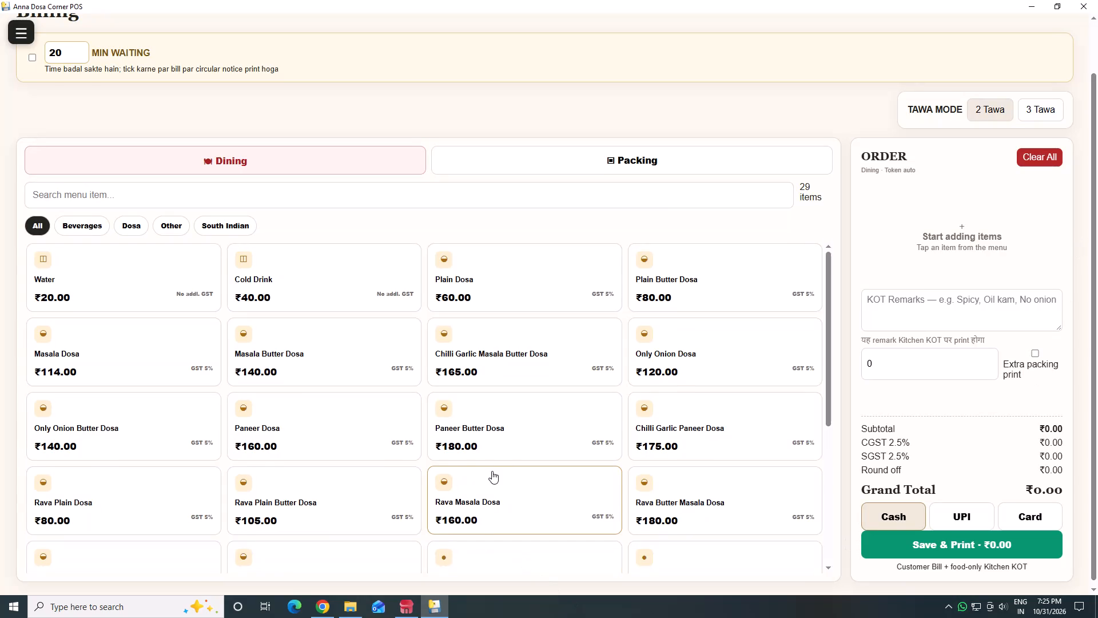
# Create a Dining order for one kulfie, and save and print it as Cash.
pyautogui.keyDown('shift'); pyautogui.scroll(-5, 492, 471); pyautogui.keyUp('shift')
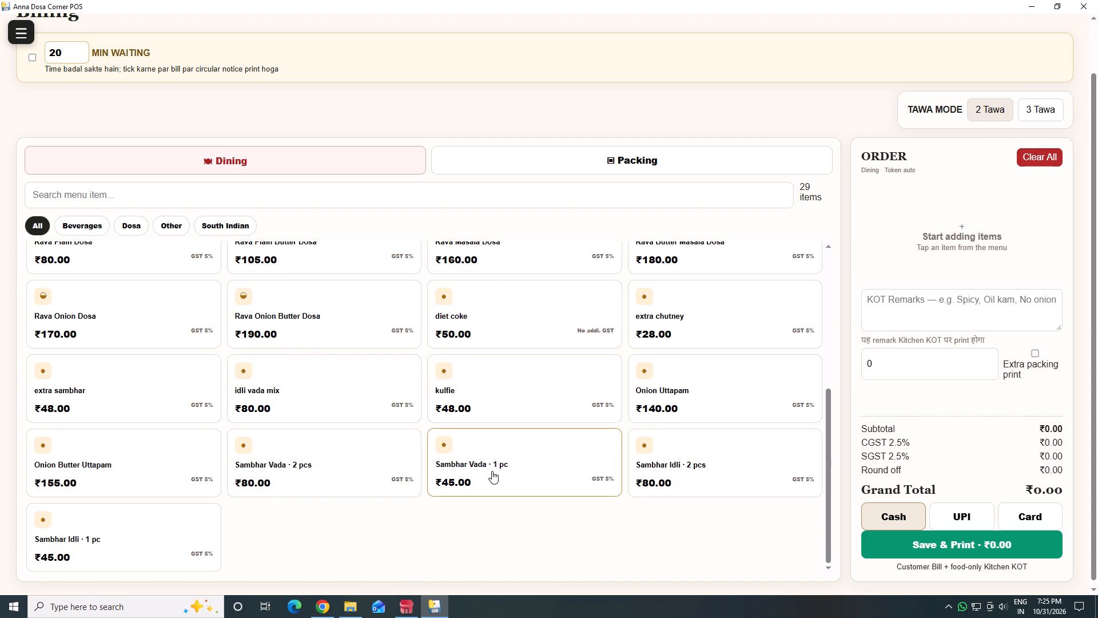
pyautogui.keyDown('shift'); pyautogui.scroll(-3, 492, 471); pyautogui.keyUp('shift')
pyautogui.keyDown('shift'); pyautogui.scroll(4, 492, 471); pyautogui.keyUp('shift')
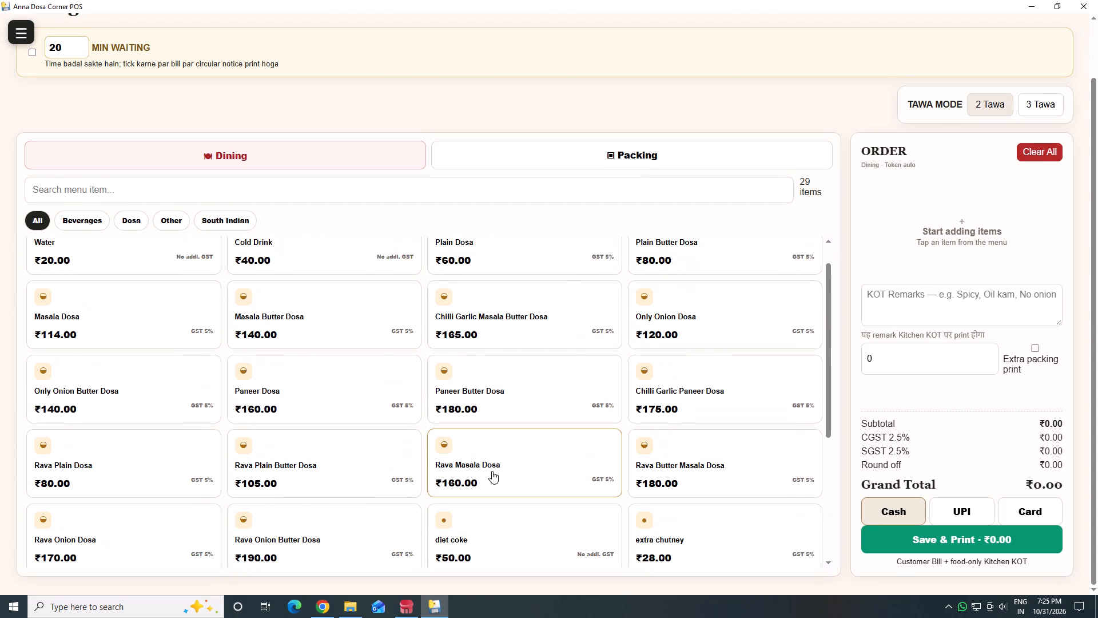
pyautogui.keyDown('shift'); pyautogui.scroll(-3, 492, 471); pyautogui.keyUp('shift')
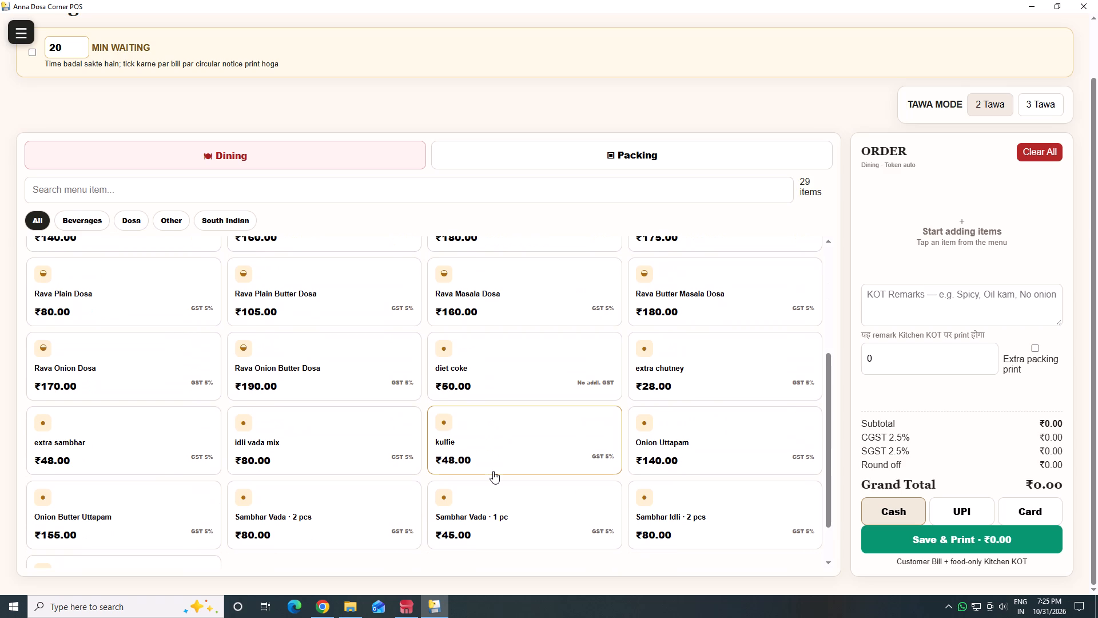
pyautogui.keyDown('shift'); pyautogui.scroll(3, 498, 469); pyautogui.keyUp('shift')
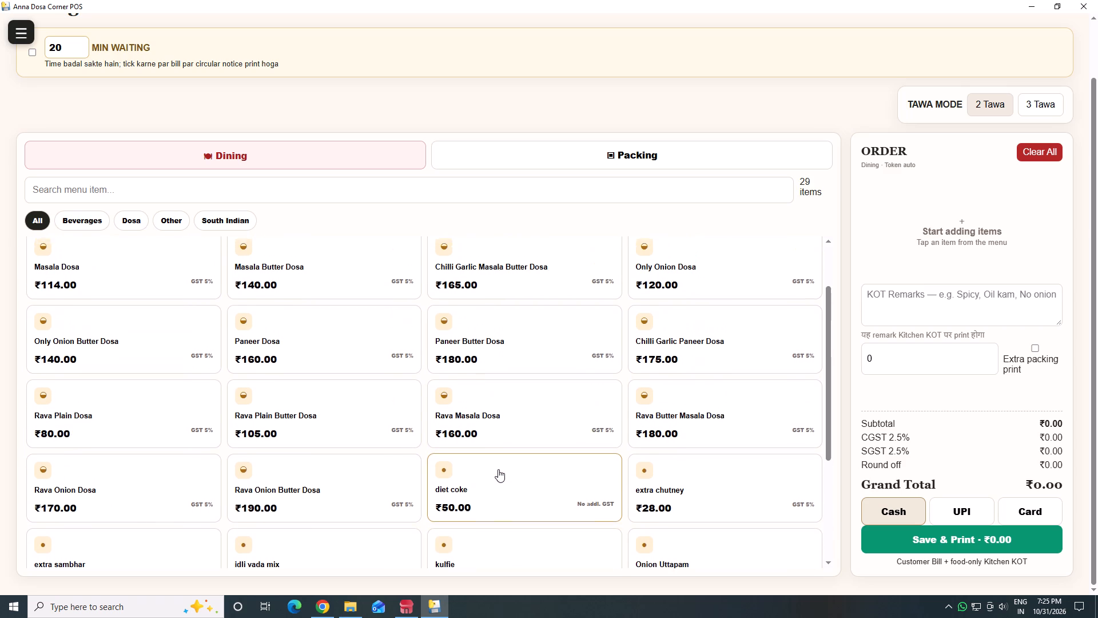
pyautogui.keyDown('shift'); pyautogui.scroll(3, 498, 469); pyautogui.keyUp('shift')
pyautogui.keyDown('shift'); pyautogui.scroll(-8, 498, 469); pyautogui.keyUp('shift')
pyautogui.keyDown('shift'); pyautogui.scroll(-4, 432, 516); pyautogui.keyUp('shift')
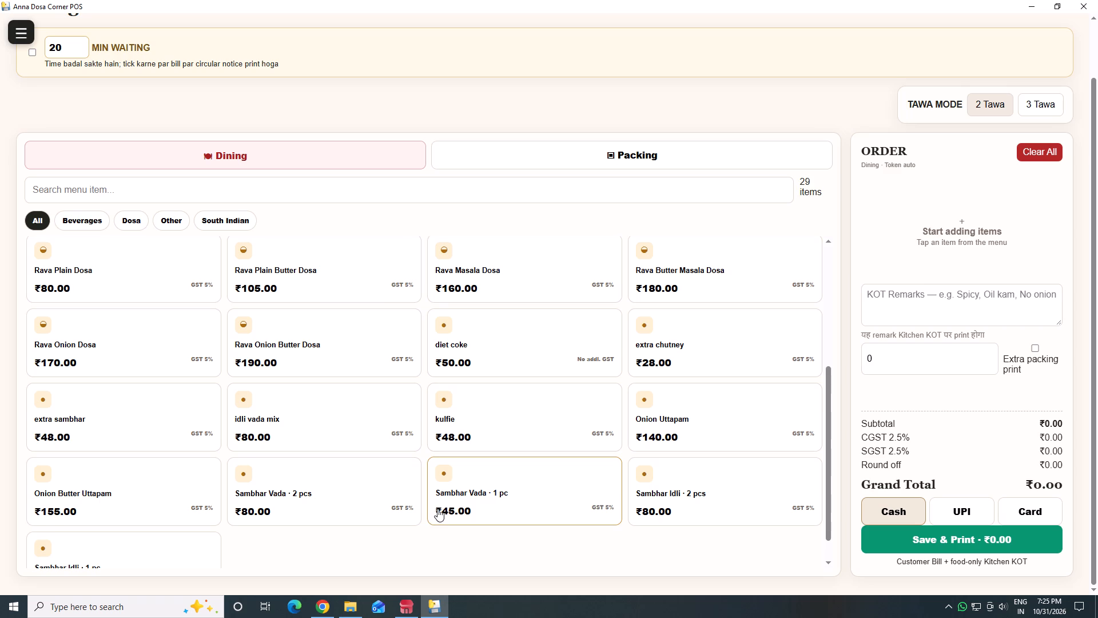
pyautogui.keyDown('shift'); pyautogui.click(548, 414); pyautogui.keyUp('shift')
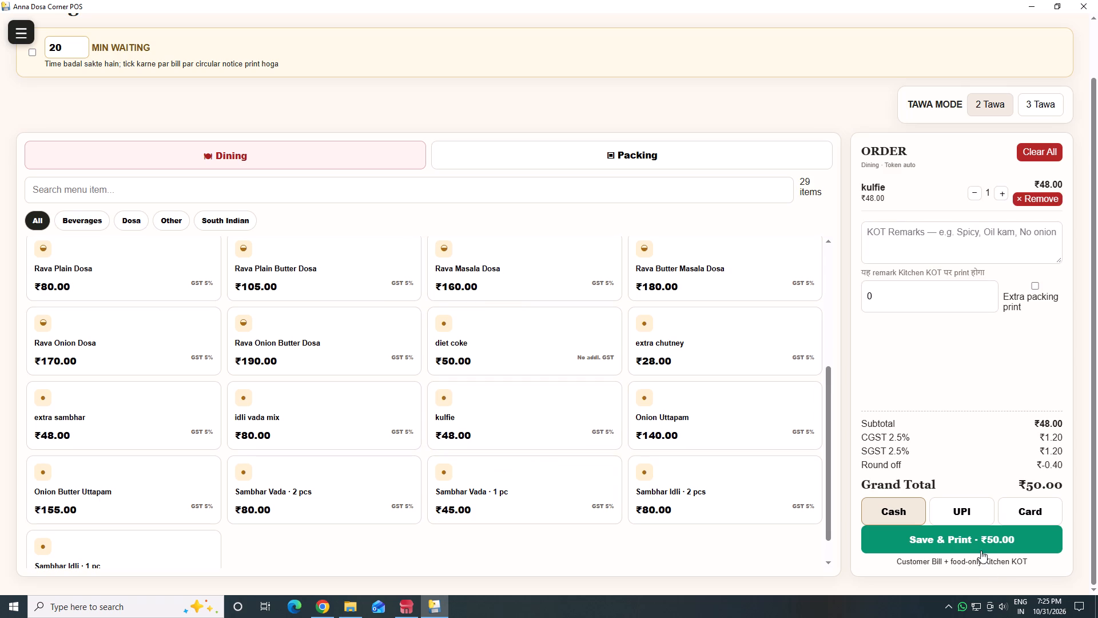
pyautogui.keyDown('shift'); pyautogui.click(977, 540); pyautogui.keyUp('shift')
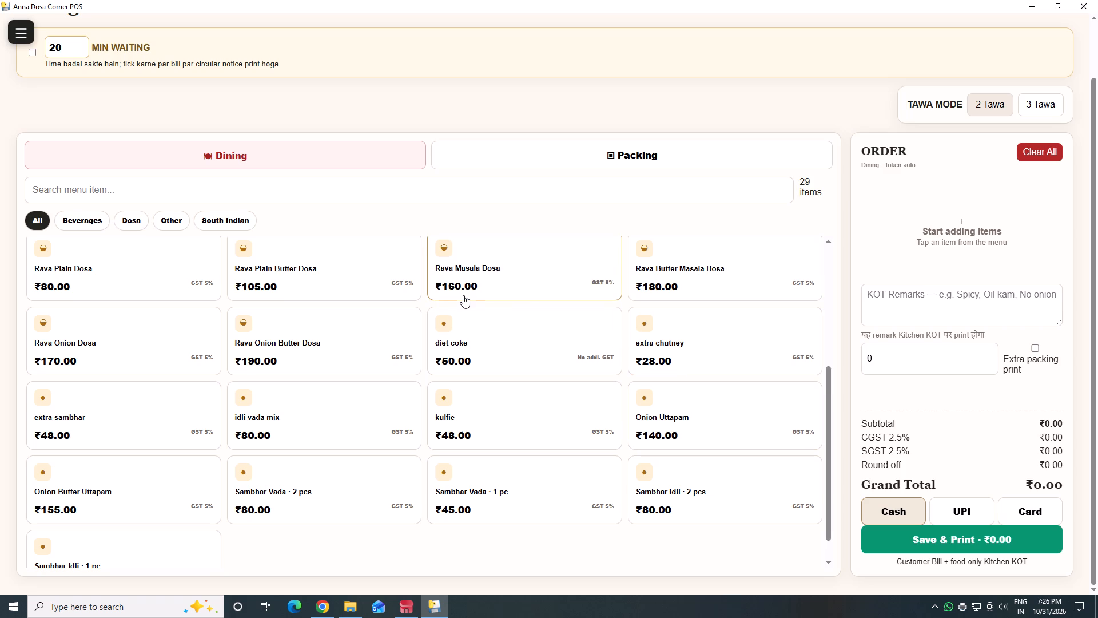
# Create a Dining order for two Masala Butter Dosa and one Sambhar Vada · 2 pcs, and save and print it as Cash.
pyautogui.keyDown('shift'); pyautogui.scroll(3, 341, 342); pyautogui.keyUp('shift')
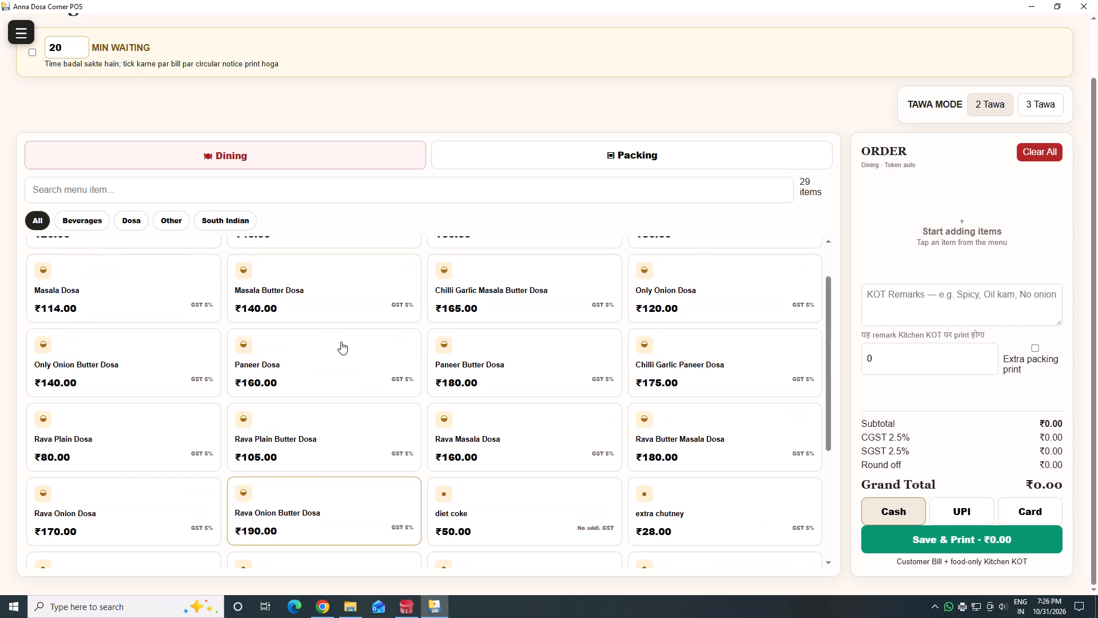
pyautogui.keyDown('shift'); pyautogui.click(320, 294); pyautogui.keyUp('shift')
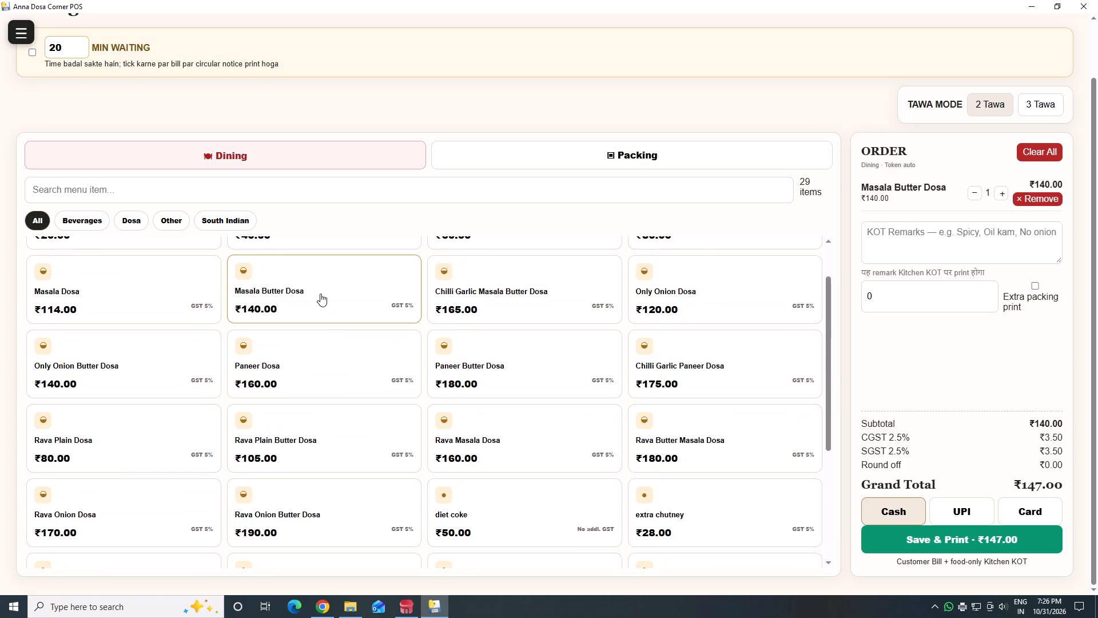
pyautogui.keyDown('shift'); pyautogui.click(320, 294); pyautogui.keyUp('shift')
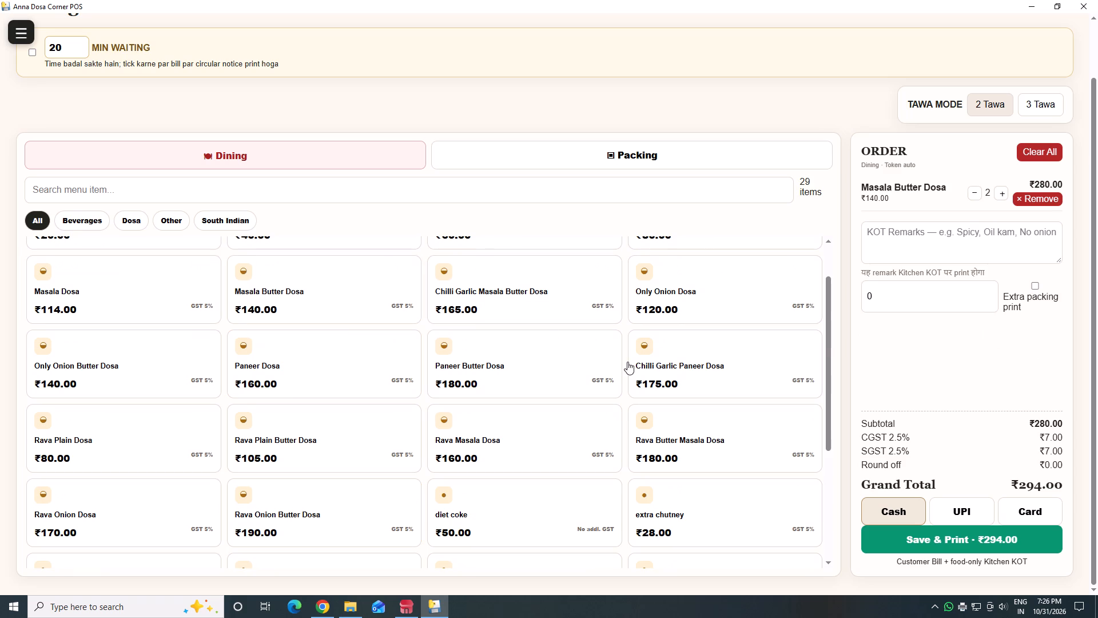
pyautogui.keyDown('shift'); pyautogui.scroll(4, 627, 362); pyautogui.keyUp('shift')
pyautogui.keyDown('shift'); pyautogui.scroll(-9, 627, 362); pyautogui.keyUp('shift')
pyautogui.keyDown('shift'); pyautogui.click(326, 461); pyautogui.keyUp('shift')
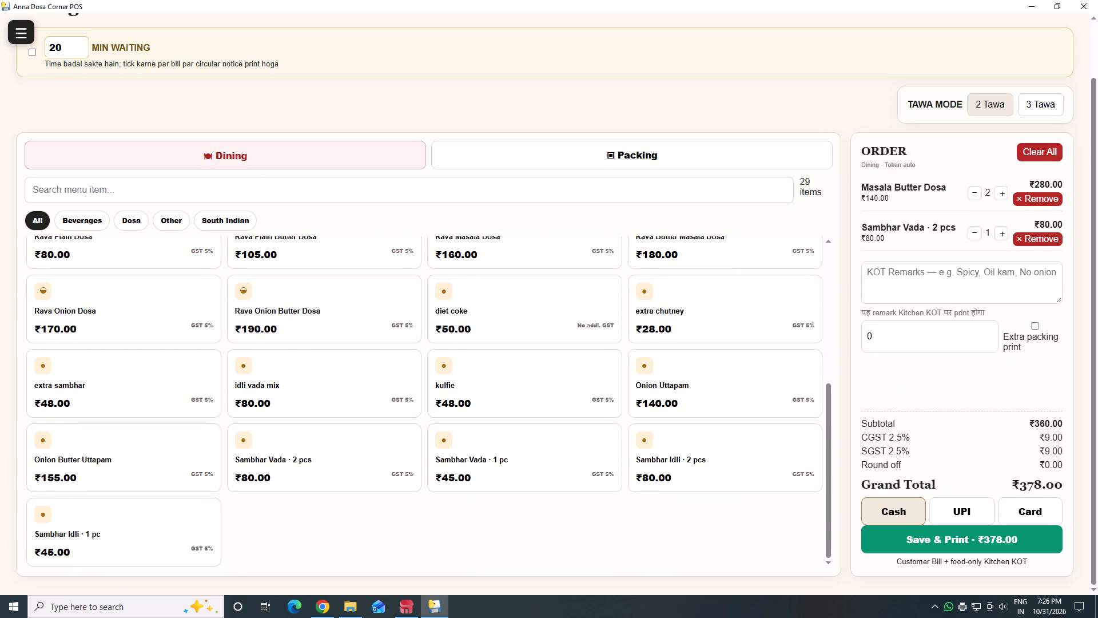
pyautogui.keyDown('shift'); pyautogui.click(983, 541); pyautogui.keyUp('shift')
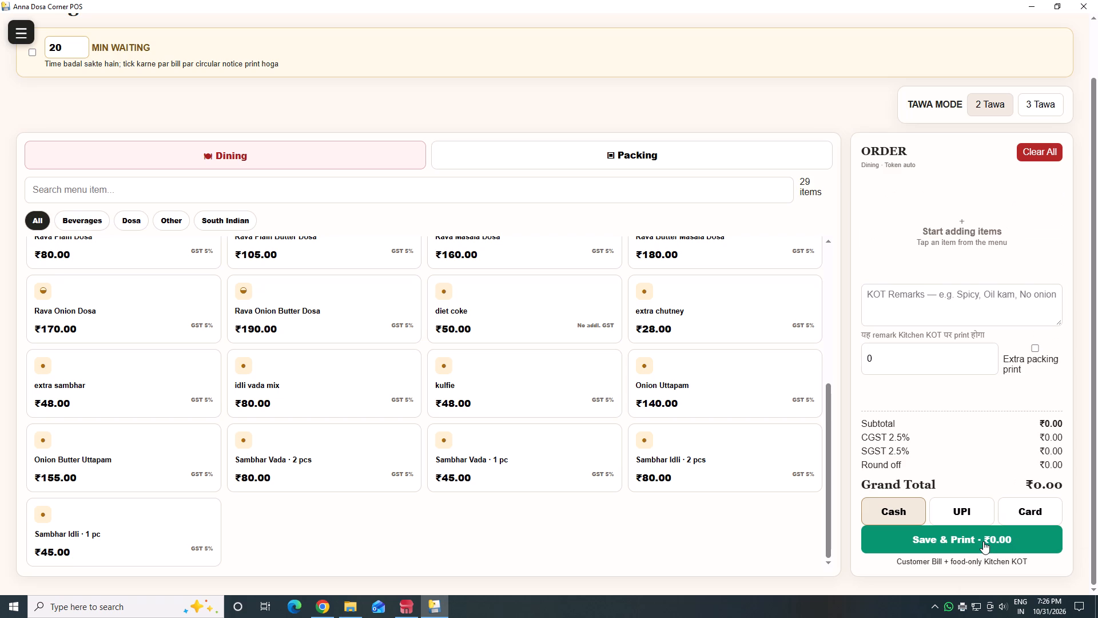
# Create a Dining order for one Masala Dosa and one Paneer Dosa, and save and print it as Cash.
pyautogui.keyDown('shift'); pyautogui.scroll(4, 447, 346); pyautogui.keyUp('shift')
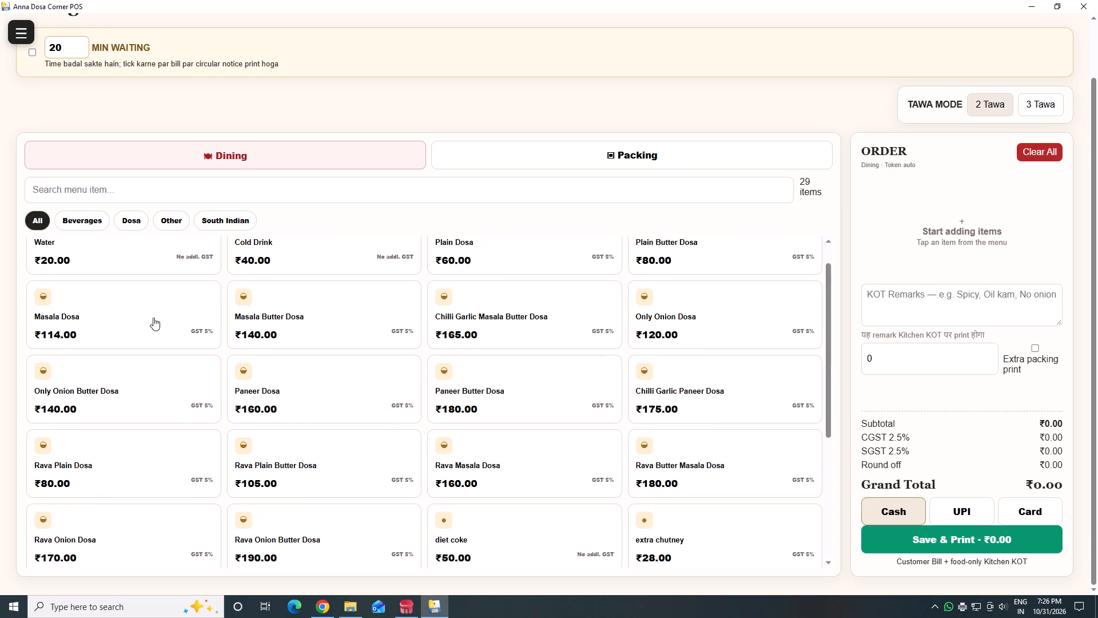
pyautogui.keyDown('shift'); pyautogui.click(151, 316); pyautogui.keyUp('shift')
pyautogui.keyDown('shift'); pyautogui.click(298, 383); pyautogui.keyUp('shift')
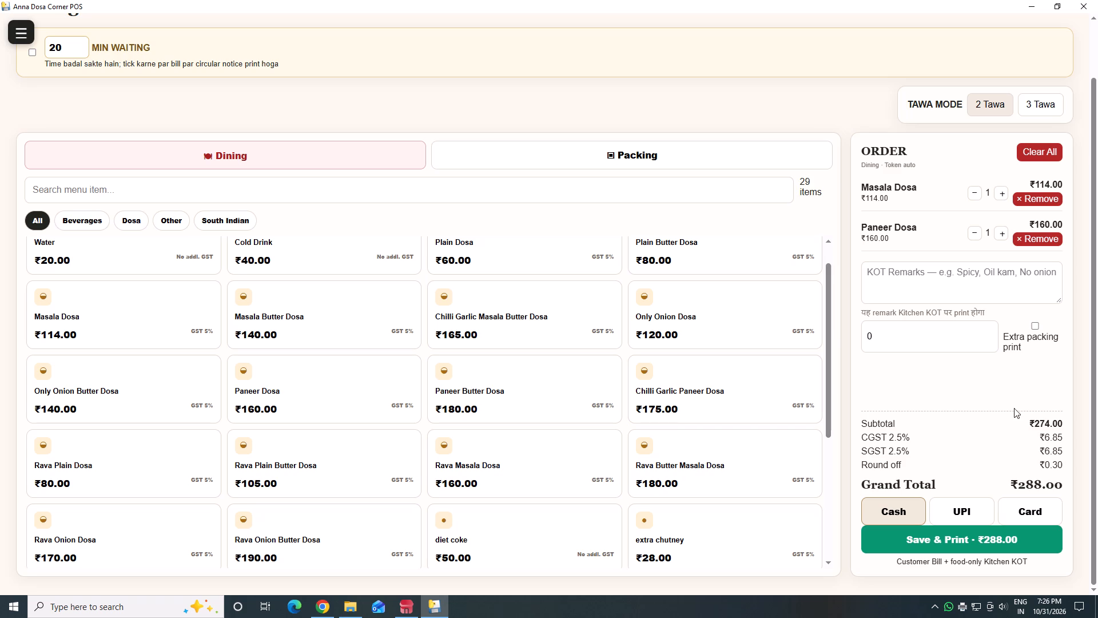
pyautogui.keyDown('shift'); pyautogui.click(993, 540); pyautogui.keyUp('shift')
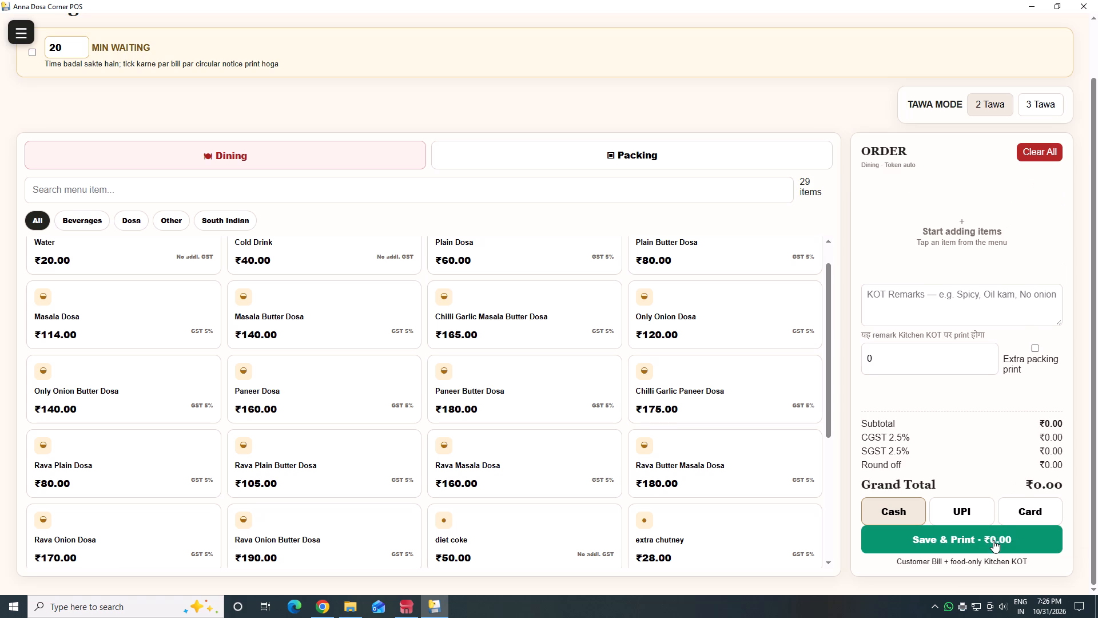
# Check the day's sales in Reports for all users combined, and return to Billing.
pyautogui.keyDown('shift'); pyautogui.click(26, 31); pyautogui.keyUp('shift')
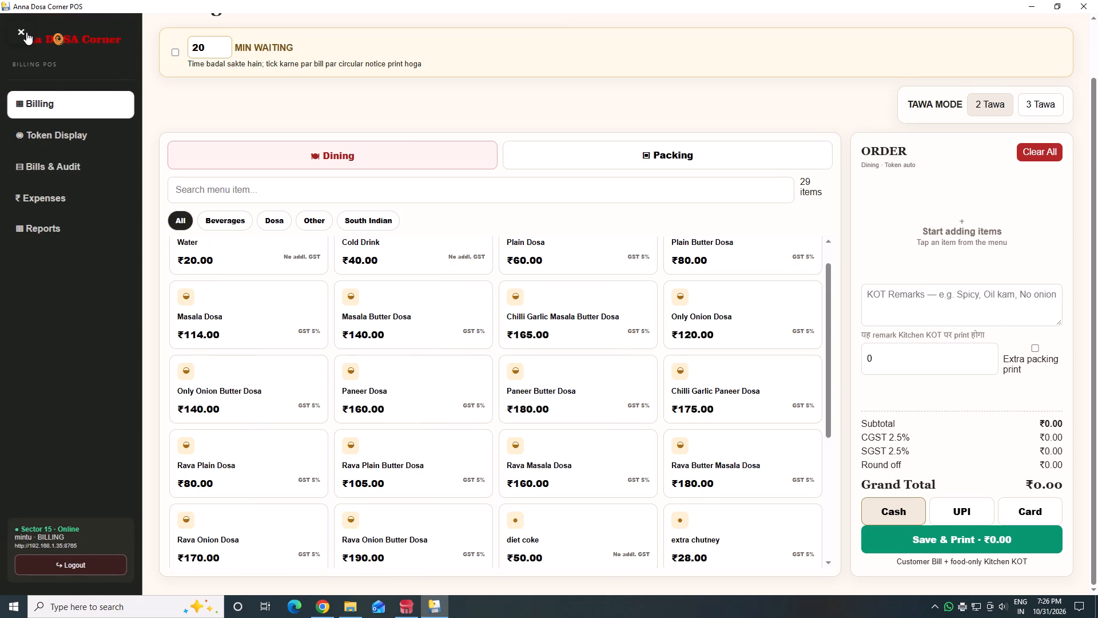
pyautogui.keyDown('shift'); pyautogui.click(70, 223); pyautogui.keyUp('shift')
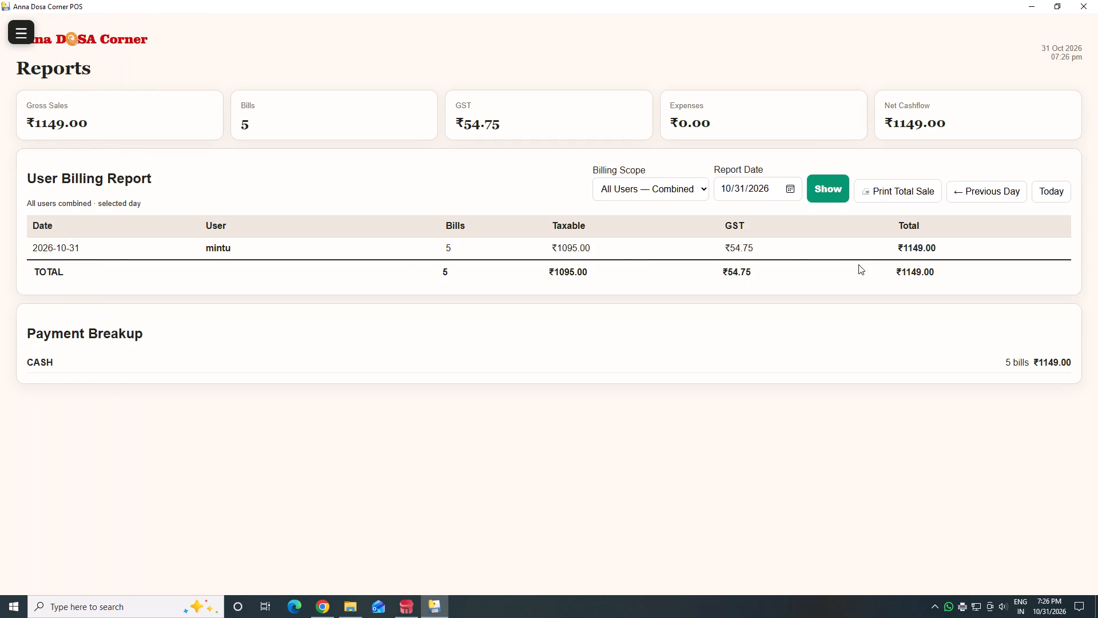
pyautogui.keyDown('shift'); pyautogui.click(17, 29); pyautogui.keyUp('shift')
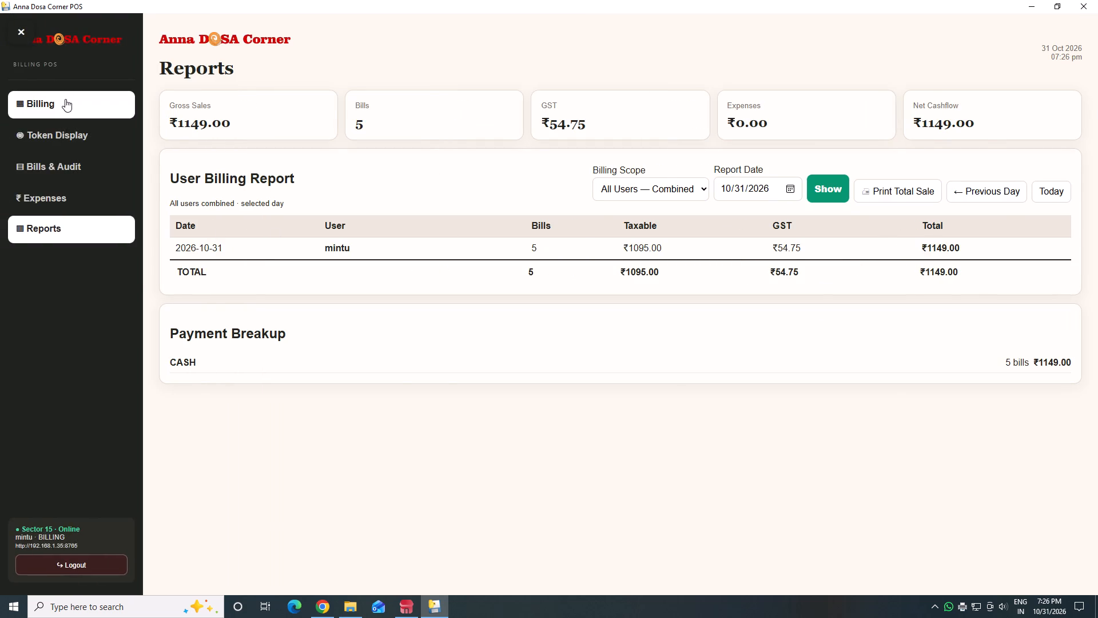
pyautogui.keyDown('shift'); pyautogui.click(65, 100); pyautogui.keyUp('shift')
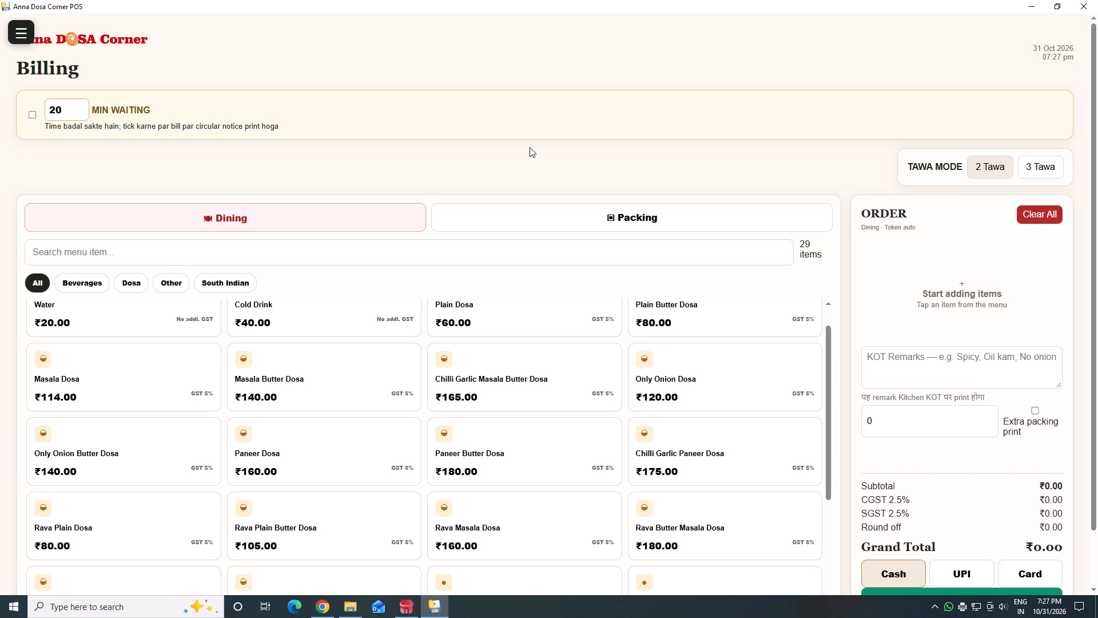
pyautogui.keyDown('shift'); pyautogui.scroll(1, 574, 47); pyautogui.keyUp('shift')
# Switch to Petpooja and open the Live View to check for current orders.
pyautogui.keyDown('shift'); pyautogui.click(404, 603); pyautogui.keyUp('shift')
pyautogui.keyDown('shift'); pyautogui.click(765, 26); pyautogui.keyUp('shift')
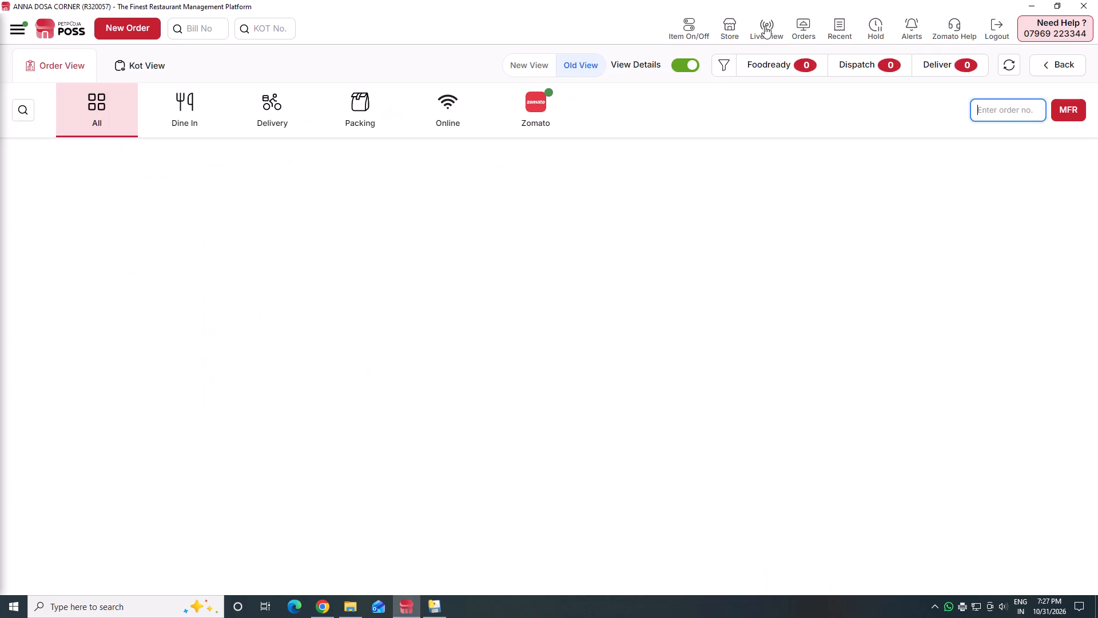
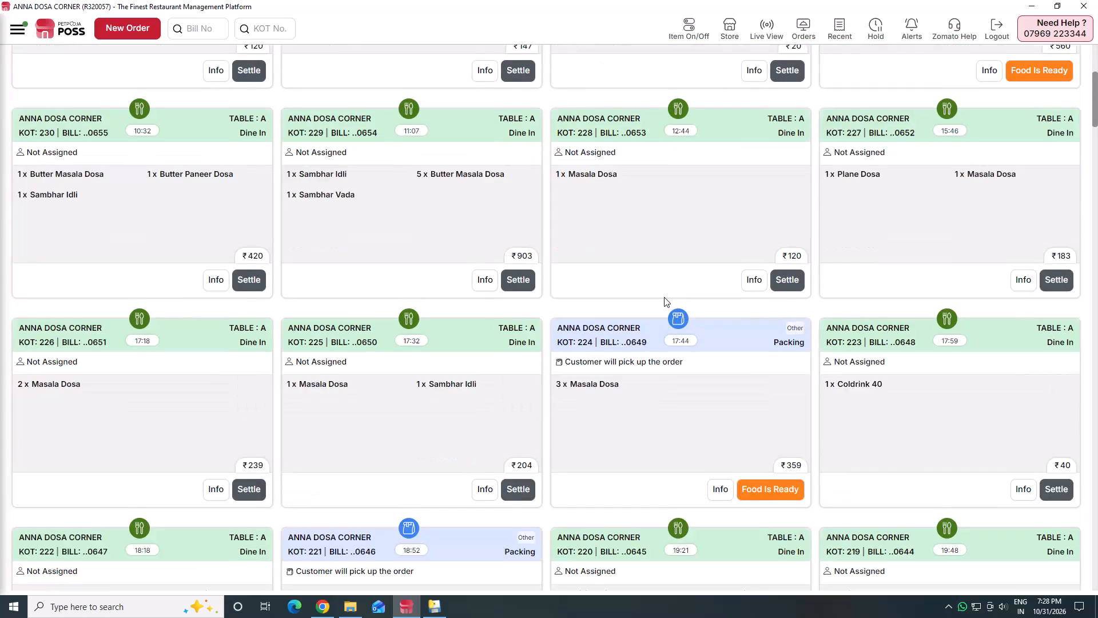
pyautogui.keyDown('shift'); pyautogui.scroll(-2, 664, 297); pyautogui.keyUp('shift')
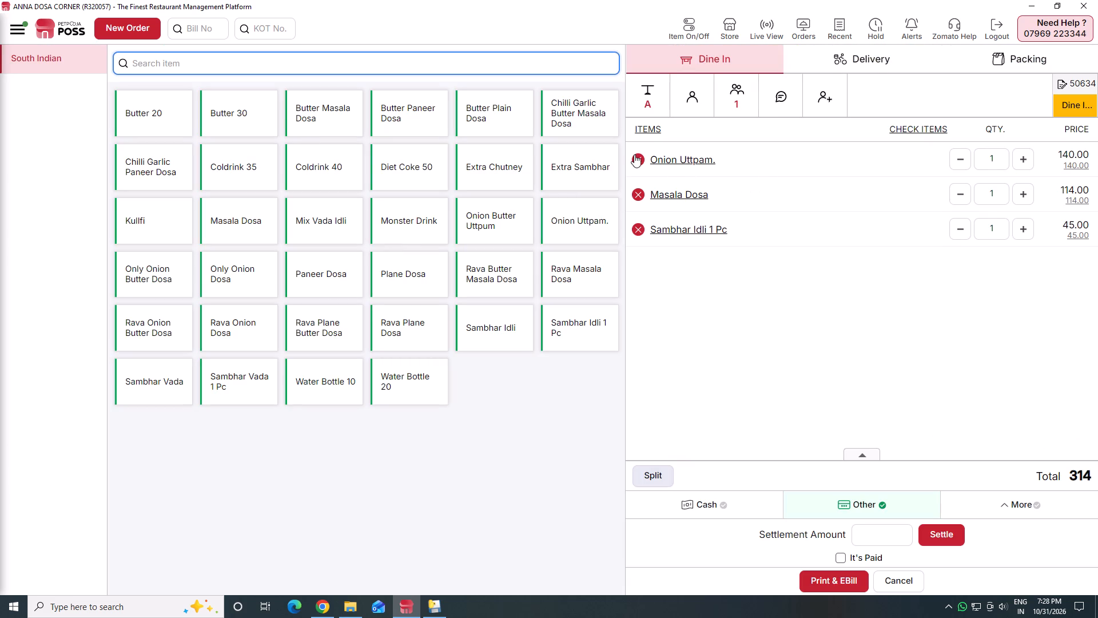
pyautogui.keyDown('shift'); pyautogui.click(634, 154); pyautogui.keyUp('shift')
pyautogui.keyDown('shift'); pyautogui.click(632, 335); pyautogui.keyUp('shift')
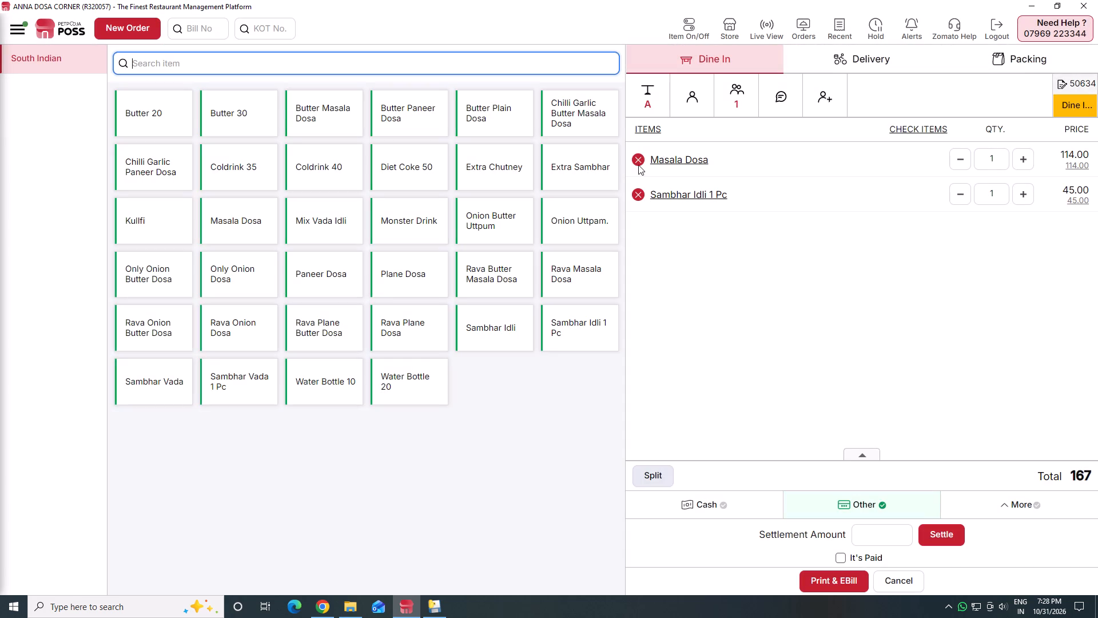
pyautogui.keyDown('shift'); pyautogui.click(638, 158); pyautogui.keyUp('shift')
pyautogui.keyDown('shift'); pyautogui.click(639, 337); pyautogui.keyUp('shift')
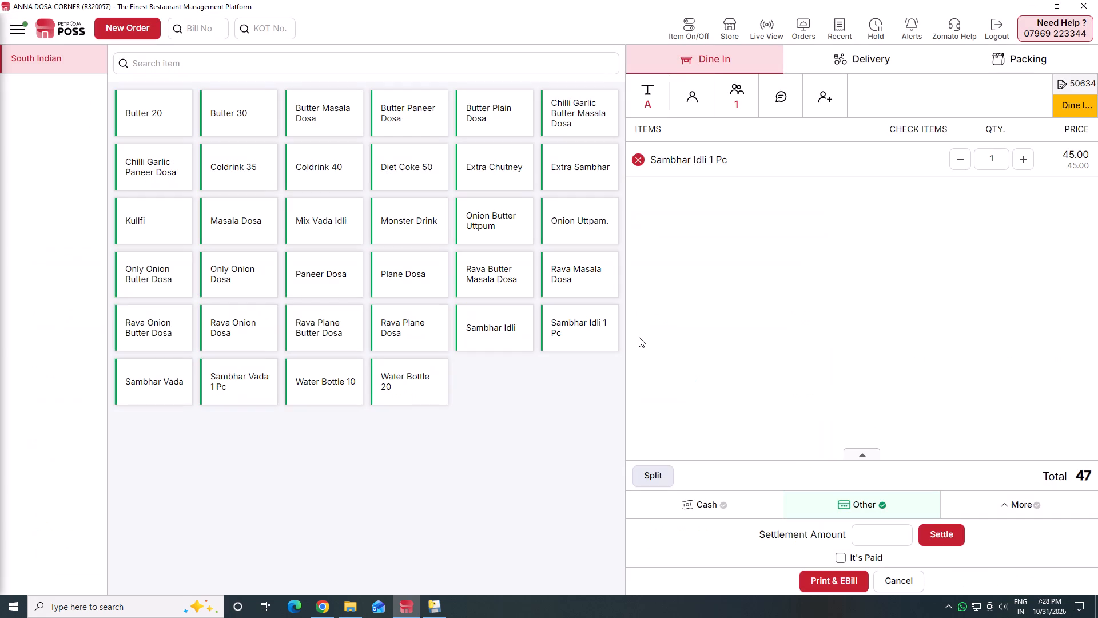
pyautogui.keyDown('shift'); pyautogui.click(639, 156); pyautogui.keyUp('shift')
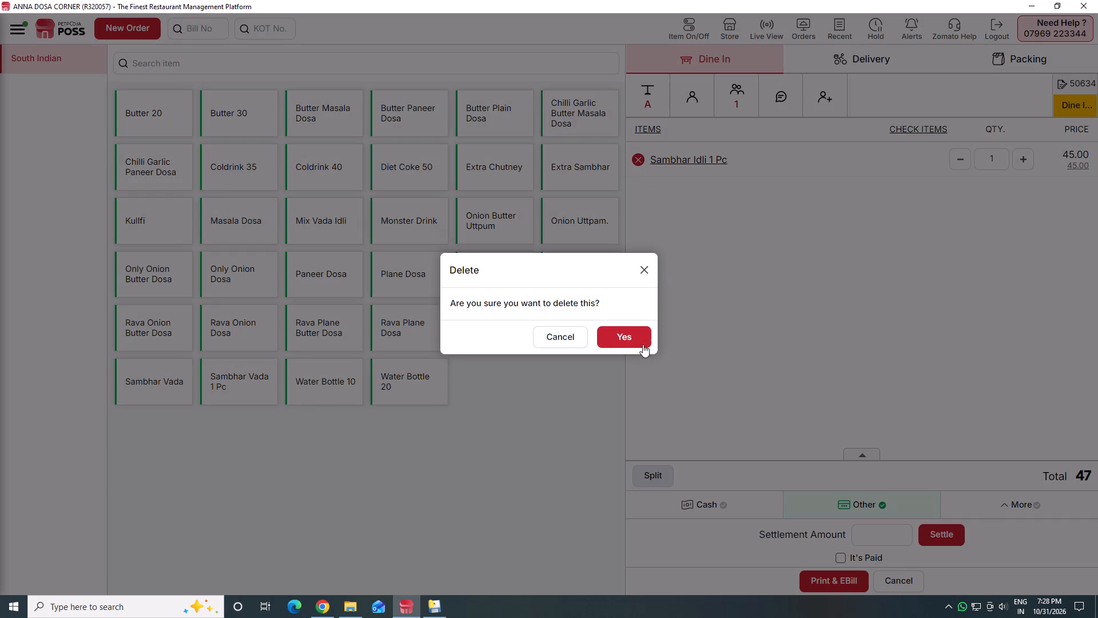
pyautogui.keyDown('shift'); pyautogui.click(634, 340); pyautogui.keyUp('shift')
# Add one Water Bottle 10 to the order, print and e-bill it, and open a blank new order.
pyautogui.keyDown('shift'); pyautogui.click(351, 377); pyautogui.keyUp('shift')
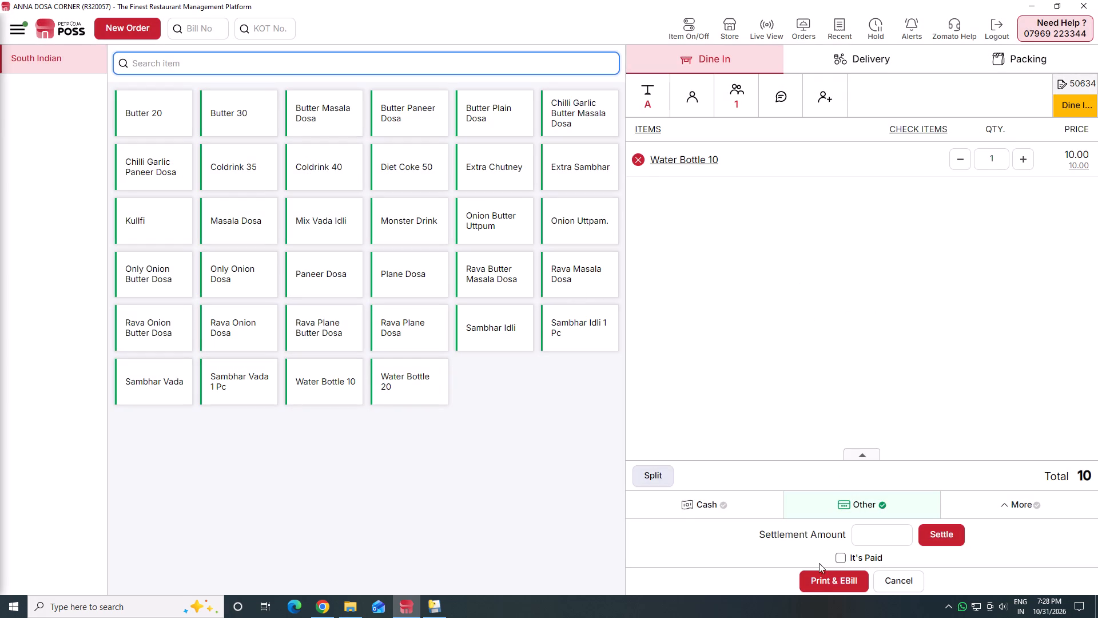
pyautogui.keyDown('shift'); pyautogui.click(817, 581); pyautogui.keyUp('shift')
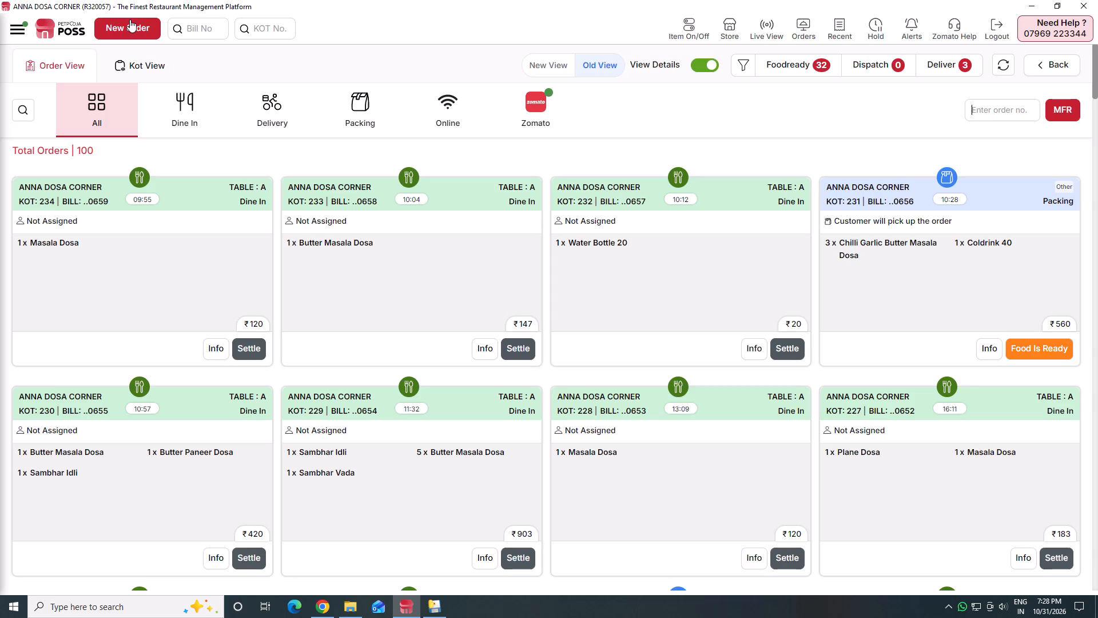
pyautogui.keyDown('shift'); pyautogui.doubleClick(130, 19); pyautogui.keyUp('shift')
pyautogui.keyDown('shift'); pyautogui.click(130, 19); pyautogui.keyUp('shift')
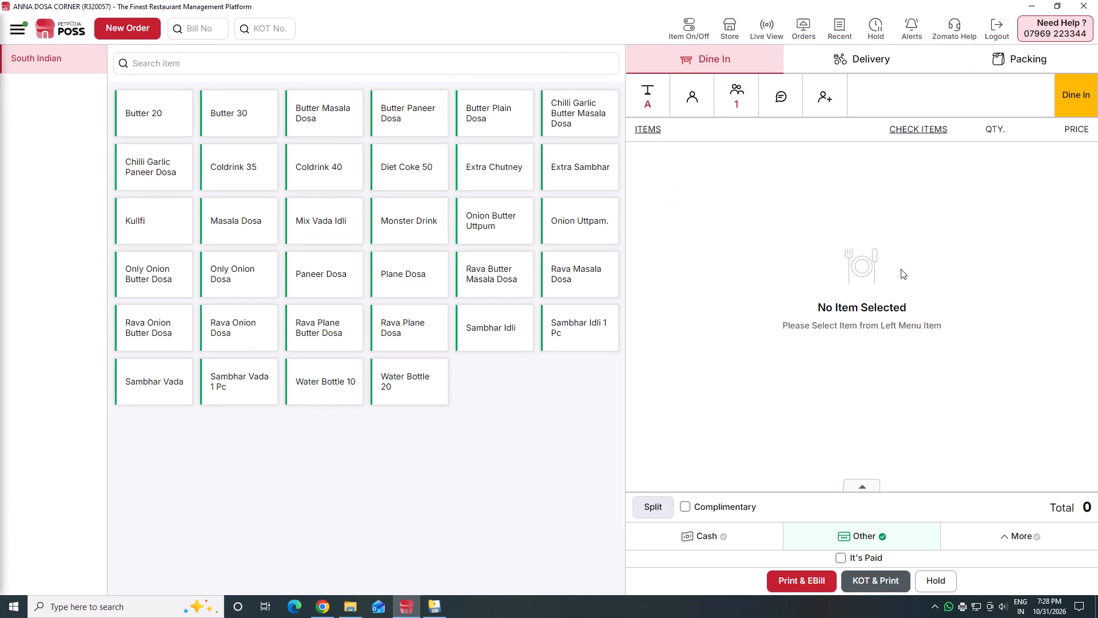
# Switch to Anna Dosa Corner POS and save and print a Dining order for one Plain Butter Dosa and one Paneer Butter Dosa as Cash.
pyautogui.keyDown('shift'); pyautogui.click(435, 612); pyautogui.keyUp('shift')
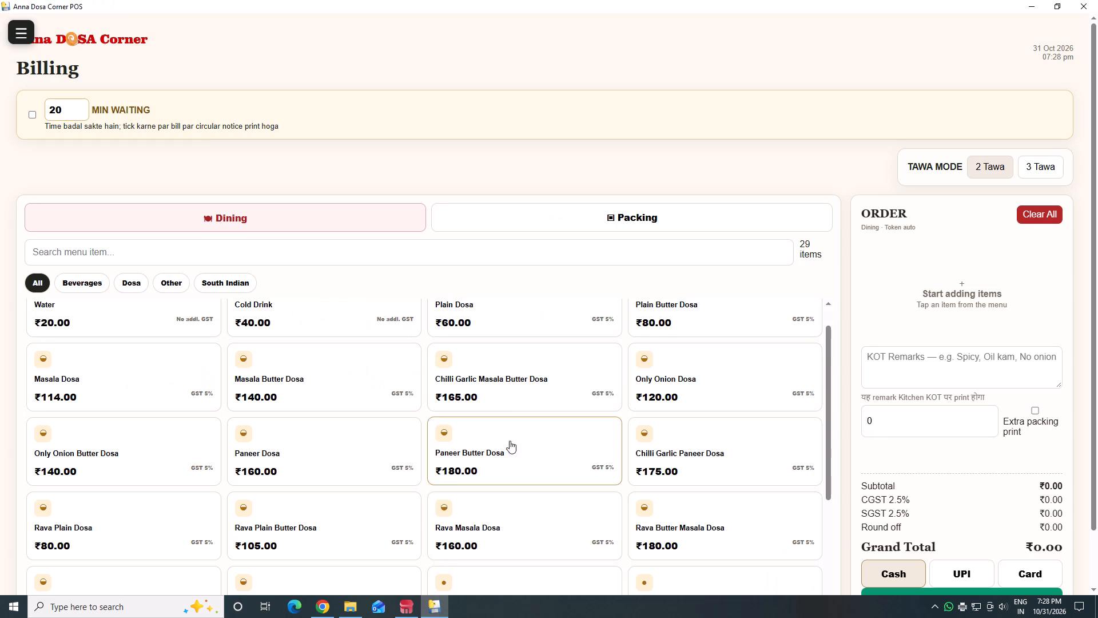
pyautogui.keyDown('shift'); pyautogui.click(686, 321); pyautogui.keyUp('shift')
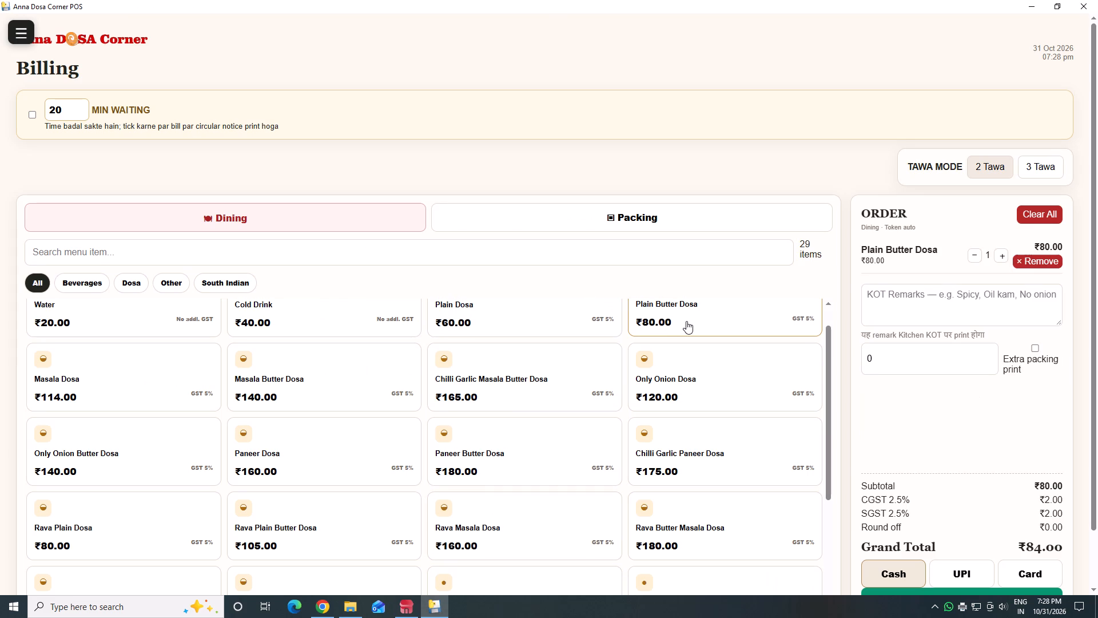
pyautogui.keyDown('shift'); pyautogui.click(513, 457); pyautogui.keyUp('shift')
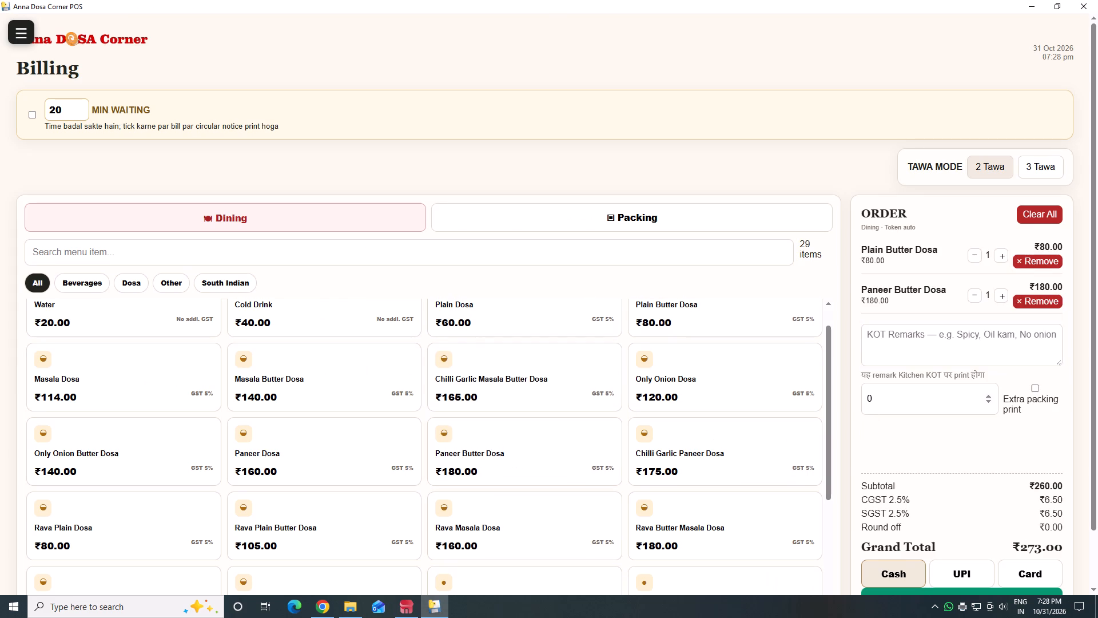
pyautogui.keyDown('shift'); pyautogui.scroll(-3, 947, 465); pyautogui.keyUp('shift')
pyautogui.keyDown('shift'); pyautogui.click(946, 541); pyautogui.keyUp('shift')
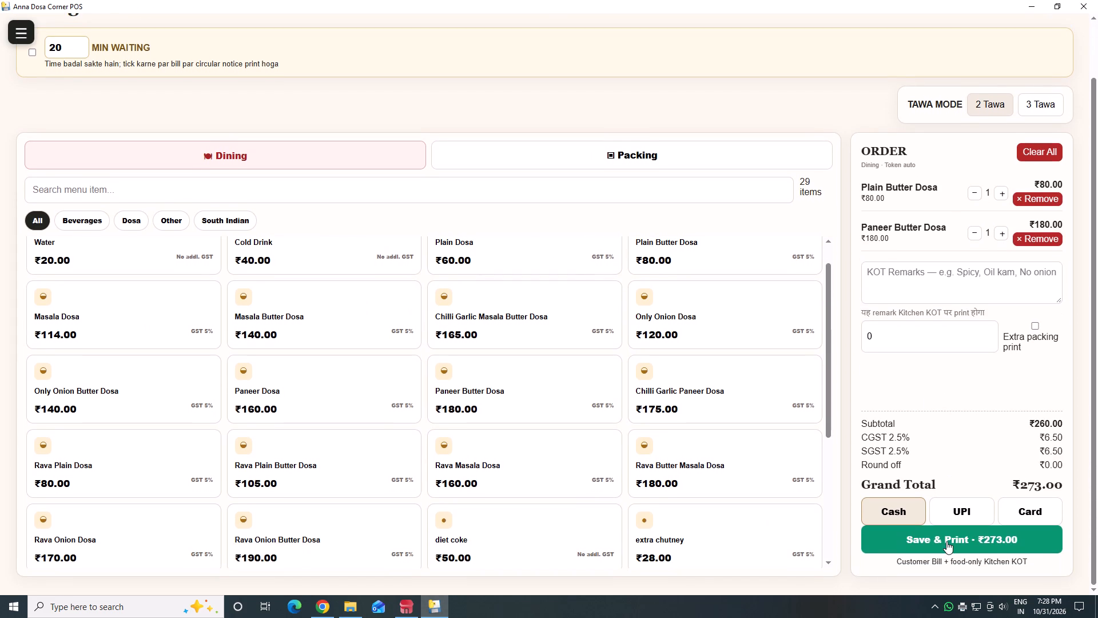
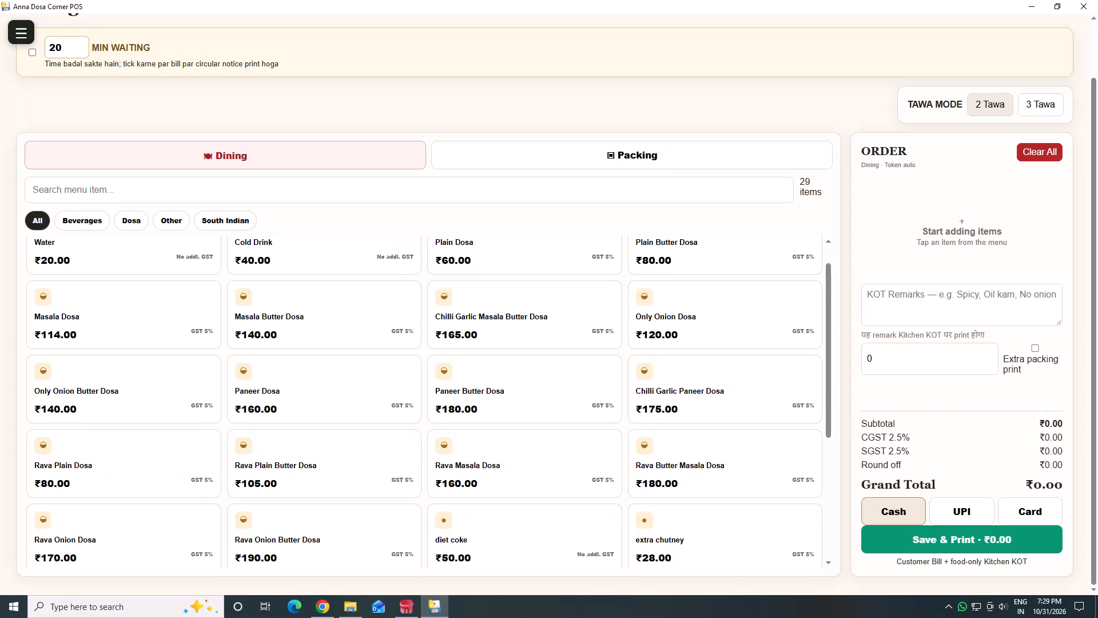
# Save and print a Dining order for one Sambhar Idli · 2 pcs as Cash.
pyautogui.keyDown('shift'); pyautogui.scroll(-8, 448, 448); pyautogui.keyUp('shift')
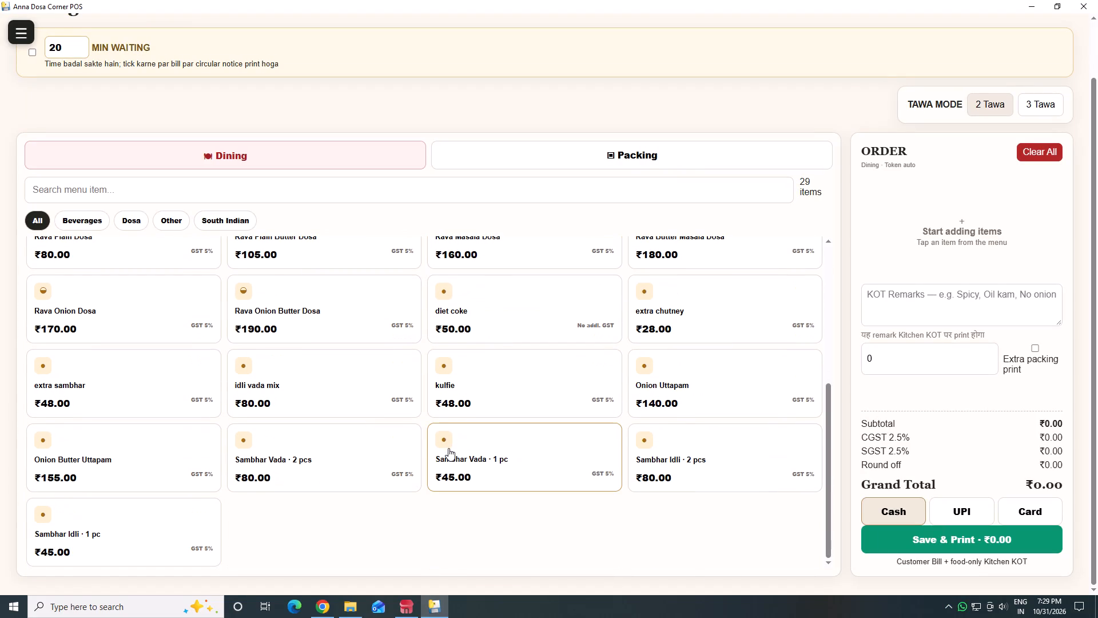
pyautogui.keyDown('shift'); pyautogui.click(714, 445); pyautogui.keyUp('shift')
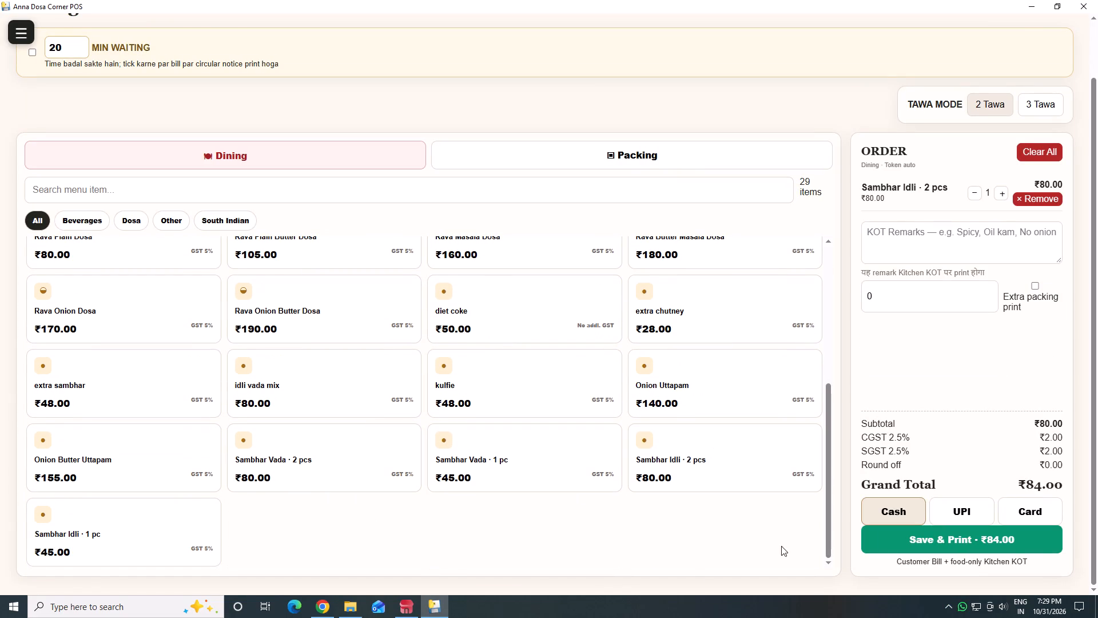
pyautogui.keyDown('shift'); pyautogui.click(1028, 542); pyautogui.keyUp('shift')
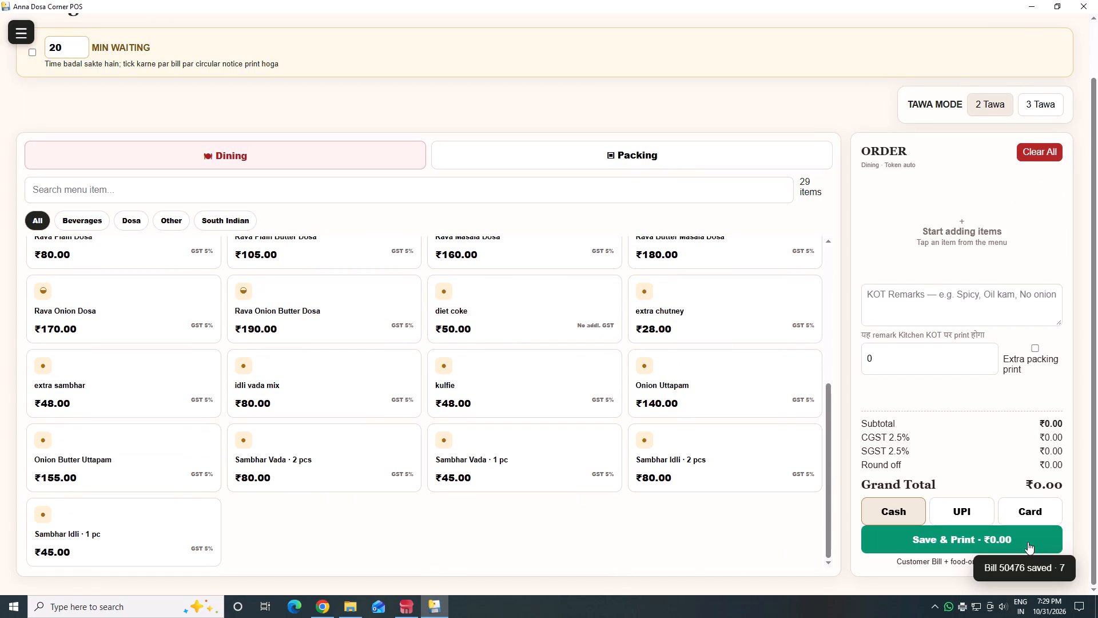
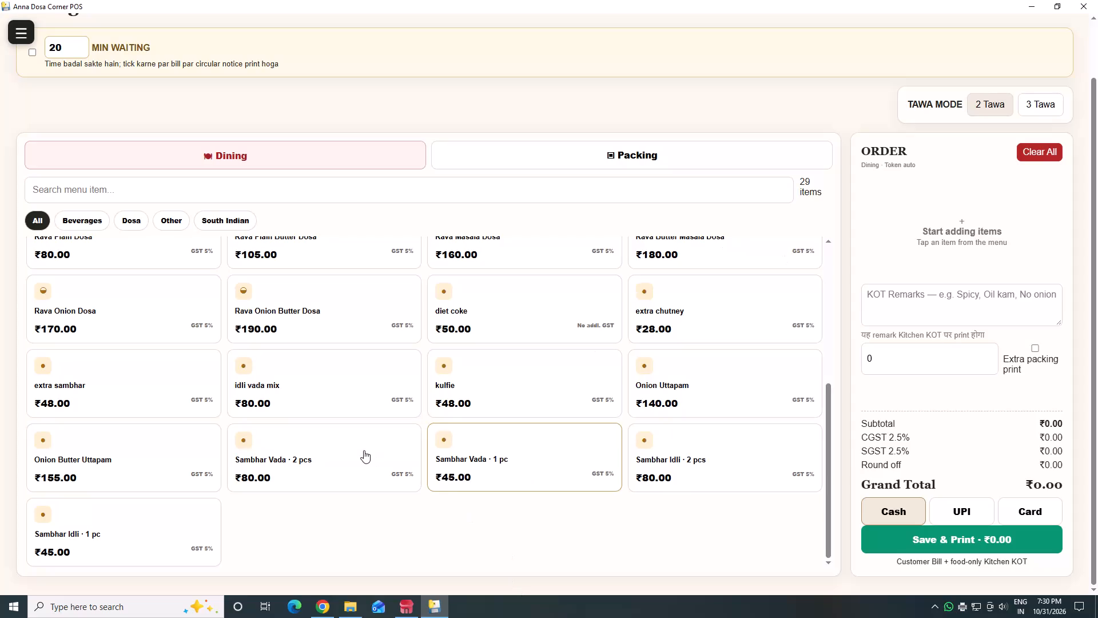
# Save and print a Dining order for two Masala Dosa as Cash.
pyautogui.keyDown('shift'); pyautogui.scroll(4, 363, 450); pyautogui.keyUp('shift')
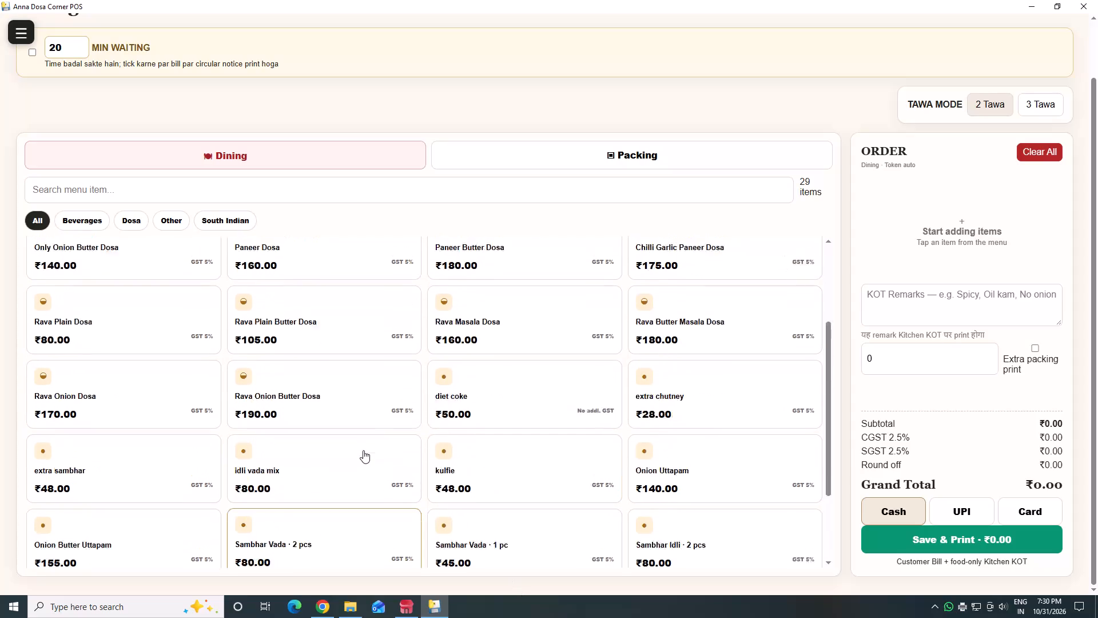
pyautogui.keyDown('shift'); pyautogui.doubleClick(171, 312); pyautogui.keyUp('shift')
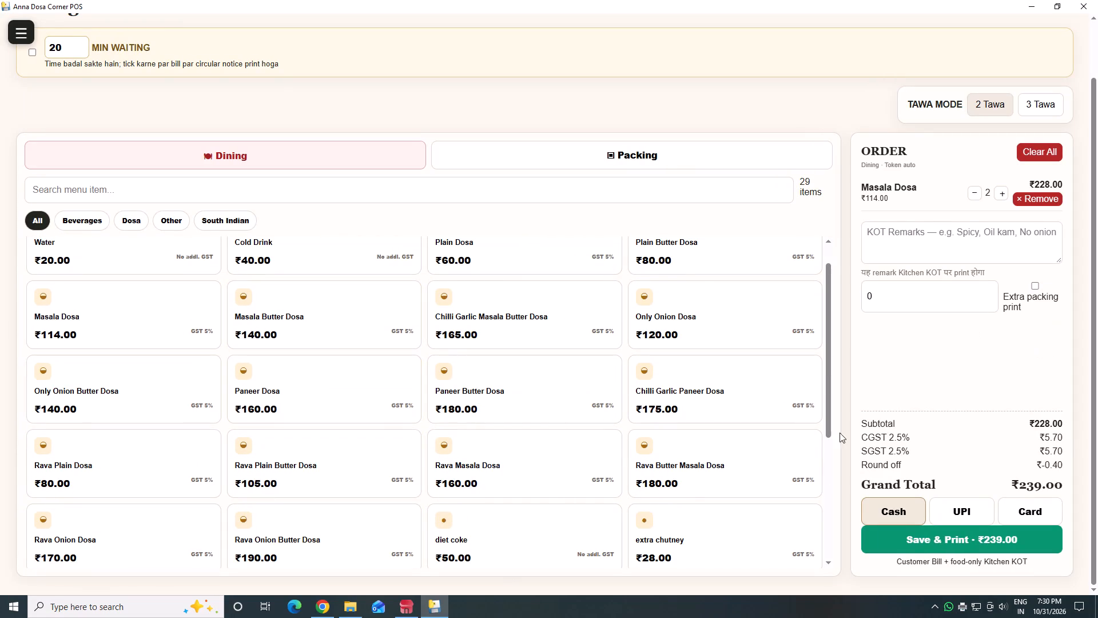
pyautogui.keyDown('shift'); pyautogui.click(945, 548); pyautogui.keyUp('shift')
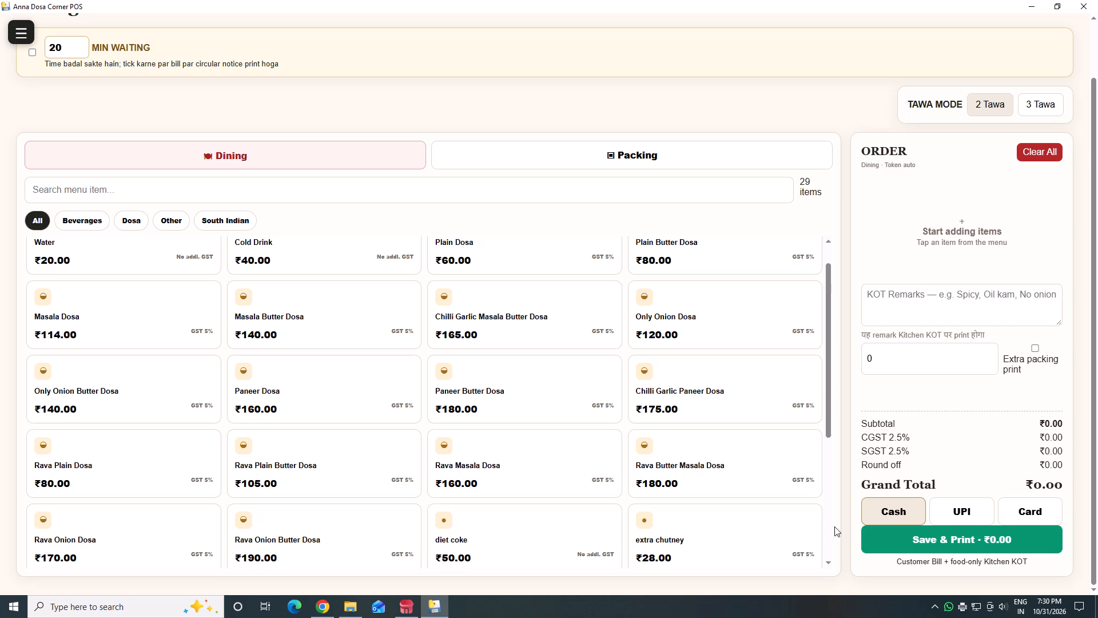
# Save and print another Dining order for two Masala Dosa as Cash.
pyautogui.keyDown('shift'); pyautogui.scroll(1, 153, 315); pyautogui.keyUp('shift')
pyautogui.keyDown('shift'); pyautogui.doubleClick(154, 336); pyautogui.keyUp('shift')
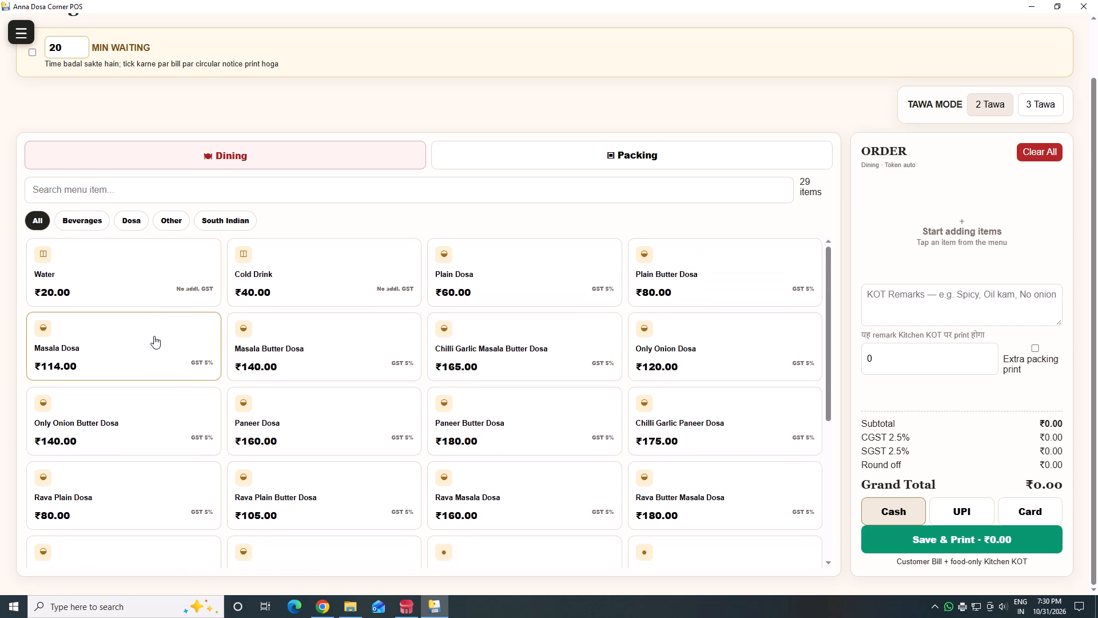
pyautogui.keyDown('shift'); pyautogui.click(1002, 539); pyautogui.keyUp('shift')
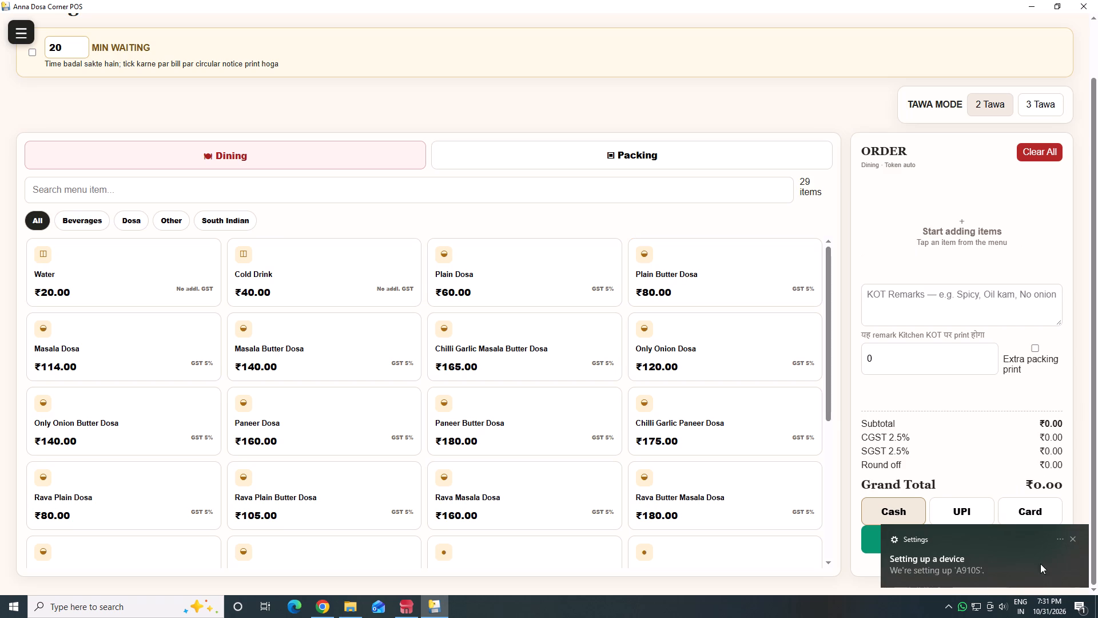
# Dismiss the device setup notification covering the order's save area.
pyautogui.keyDown('shift'); pyautogui.click(1069, 539); pyautogui.keyUp('shift')
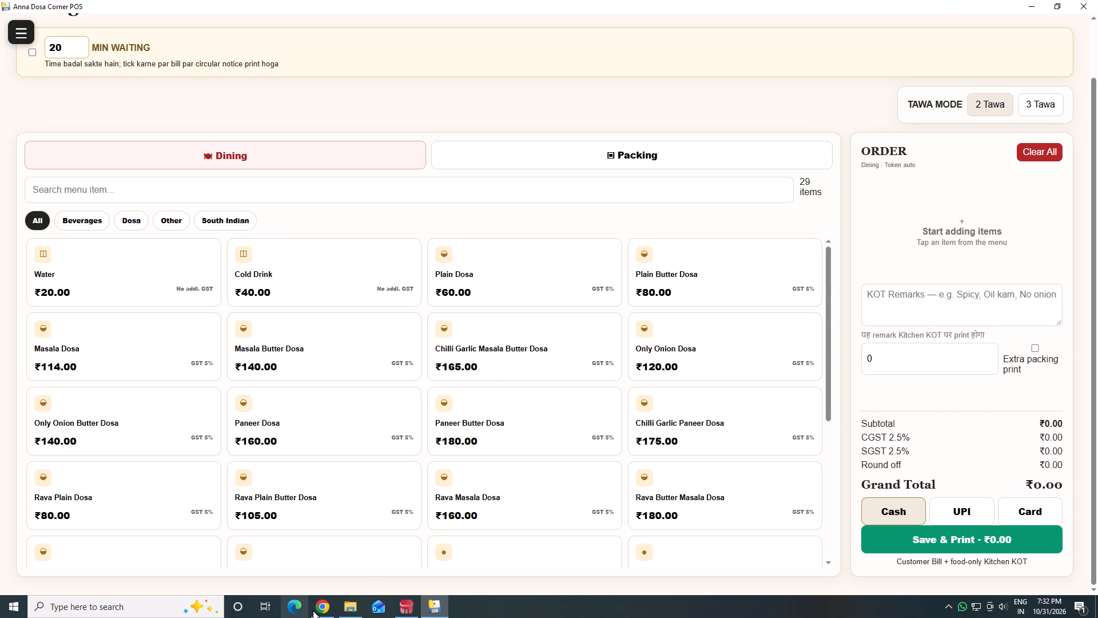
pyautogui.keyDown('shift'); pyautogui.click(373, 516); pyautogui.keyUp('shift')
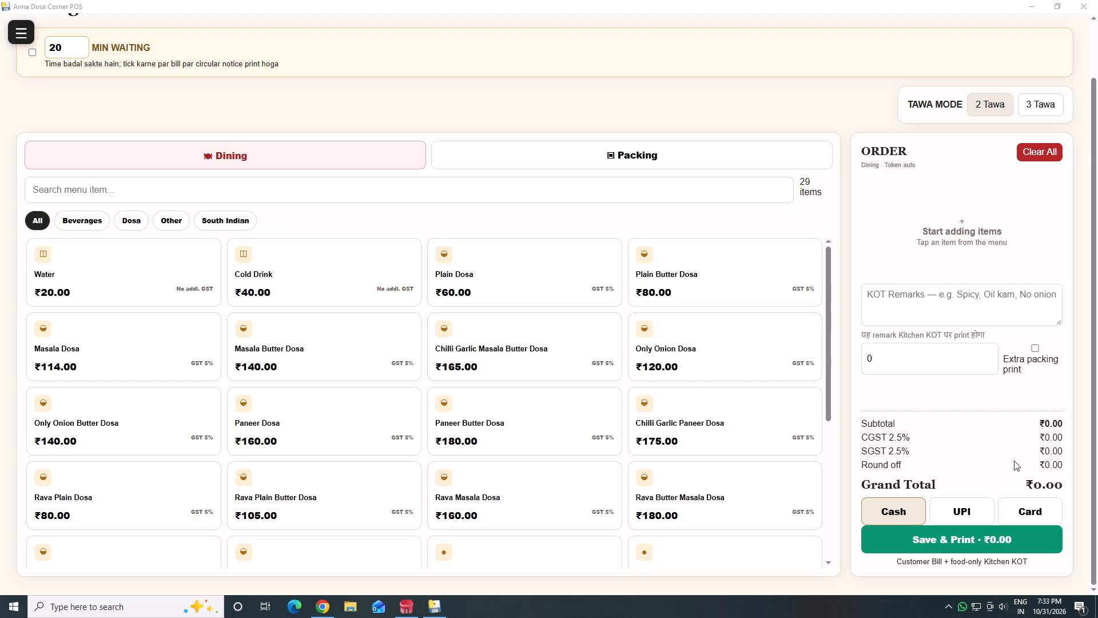
# Save and print a Dining order for one Sambhar Idli · 2 pcs as Cash.
pyautogui.keyDown('shift'); pyautogui.scroll(-4, 521, 499); pyautogui.keyUp('shift')
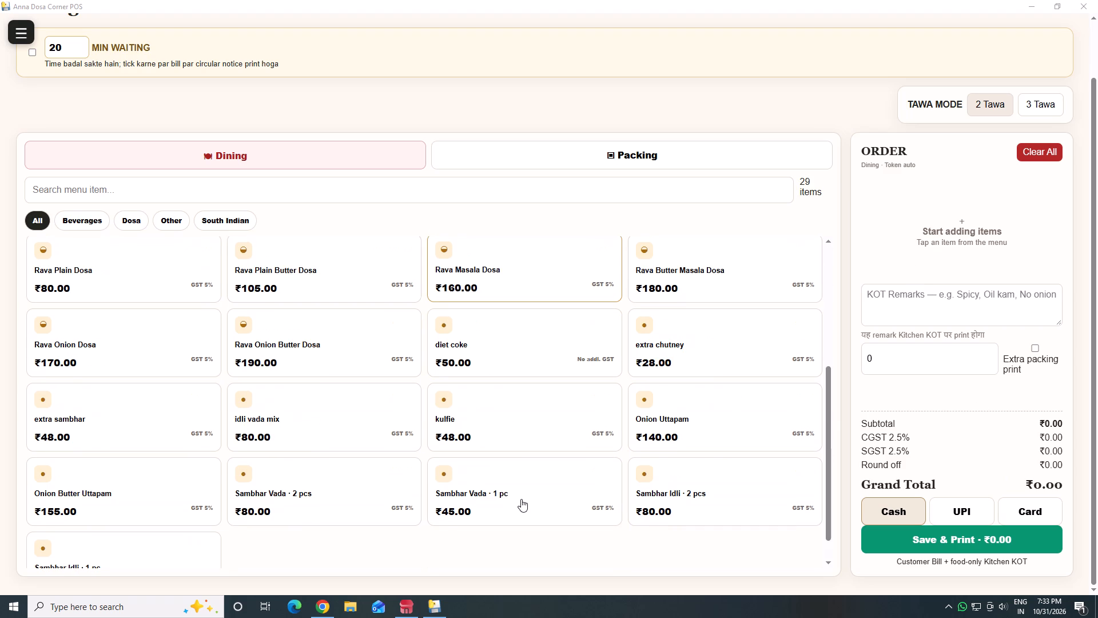
pyautogui.keyDown('shift'); pyautogui.click(699, 497); pyautogui.keyUp('shift')
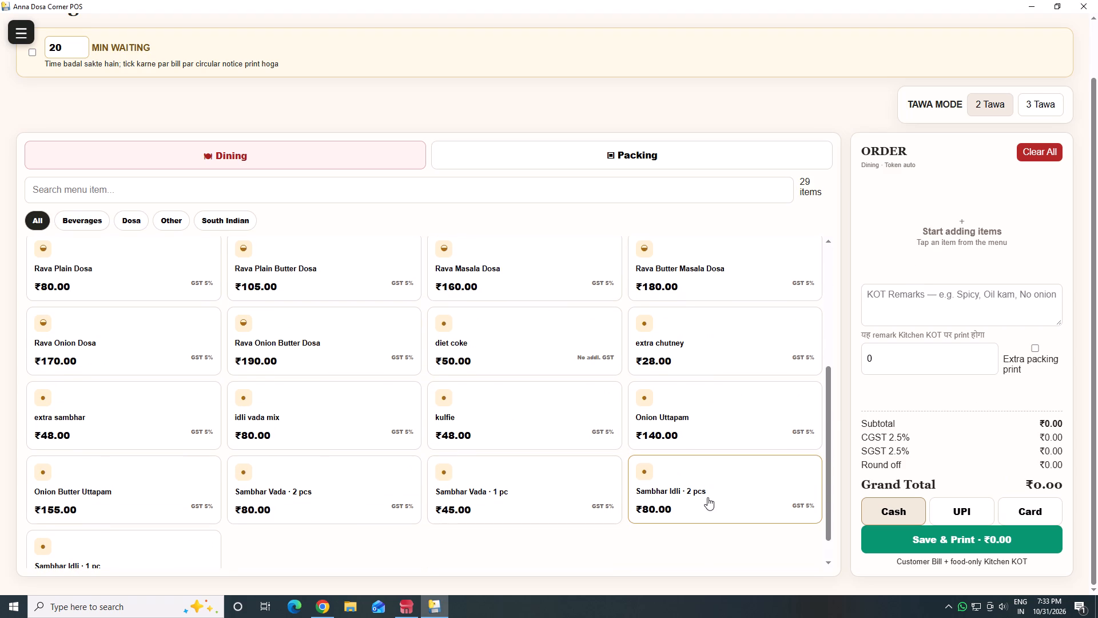
pyautogui.keyDown('shift'); pyautogui.scroll(5, 707, 497); pyautogui.keyUp('shift')
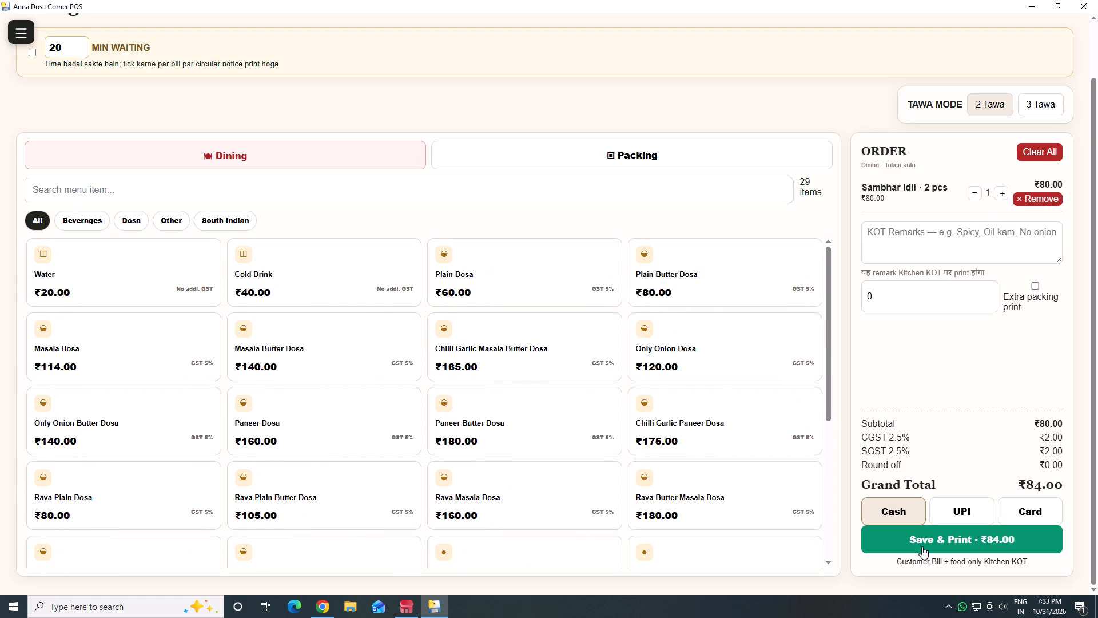
pyautogui.keyDown('shift'); pyautogui.click(924, 540); pyautogui.keyUp('shift')
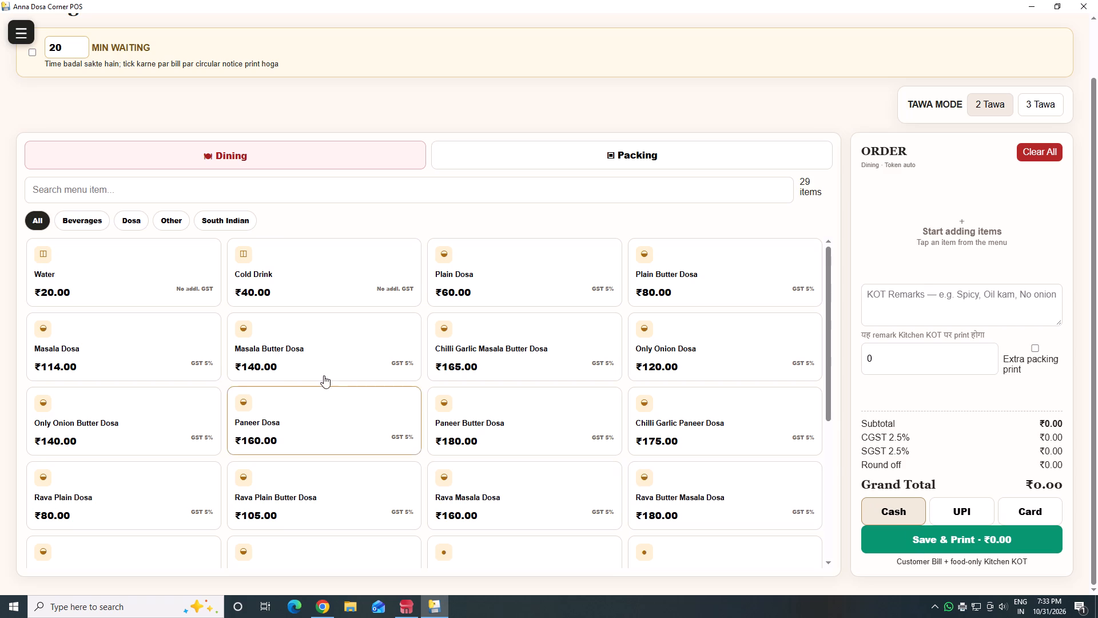
# Save and print a new Dining order for two Masala Dosa as Cash.
pyautogui.keyDown('shift'); pyautogui.doubleClick(107, 339); pyautogui.keyUp('shift')
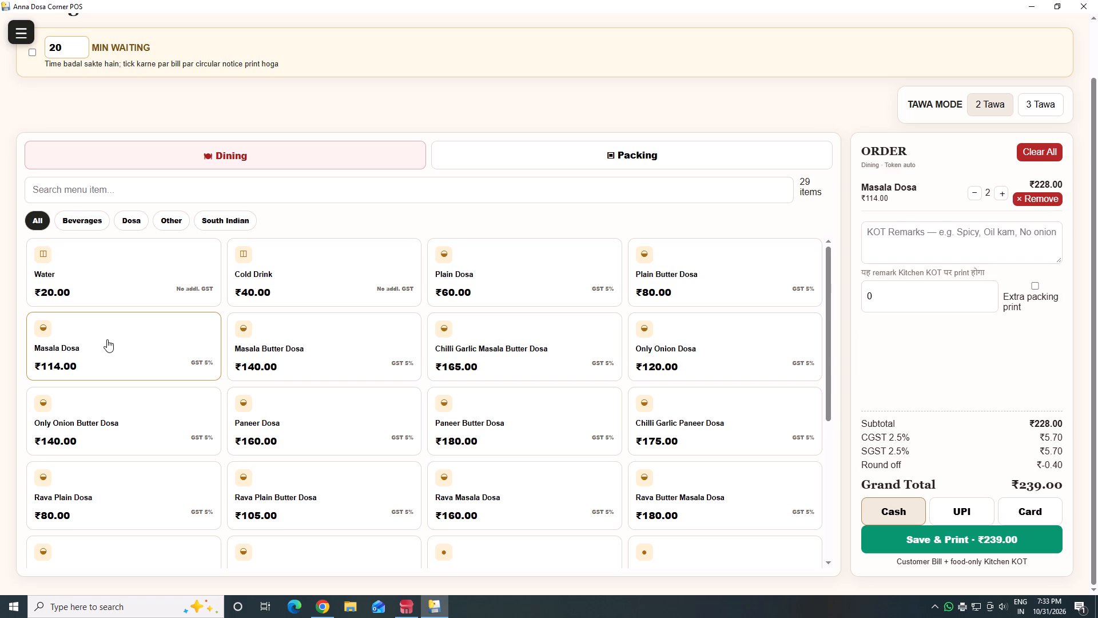
pyautogui.keyDown('shift'); pyautogui.click(958, 541); pyautogui.keyUp('shift')
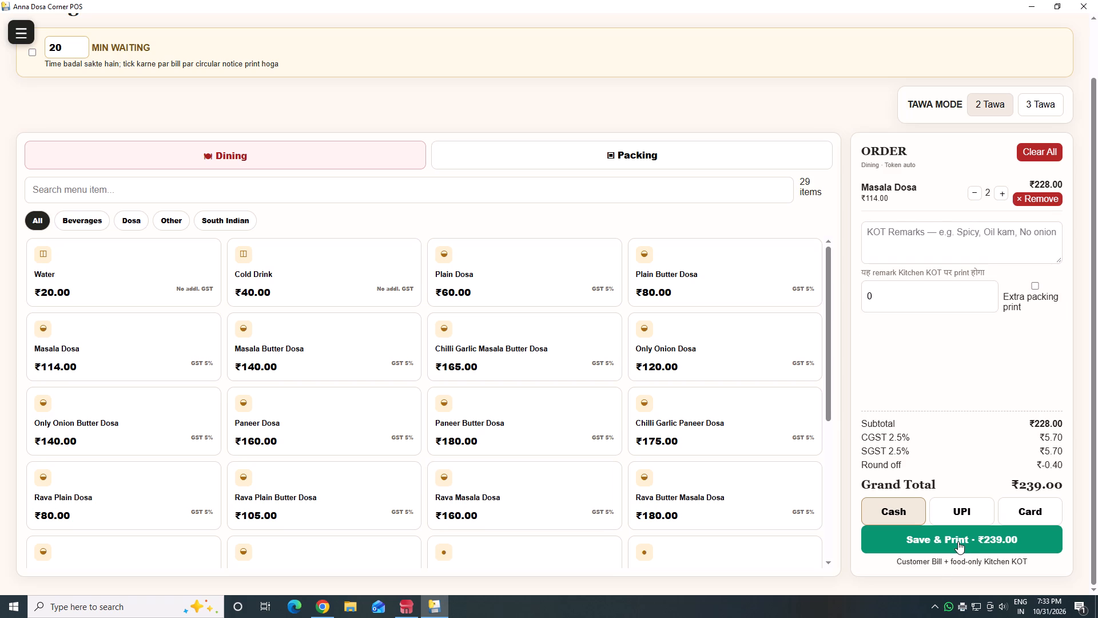
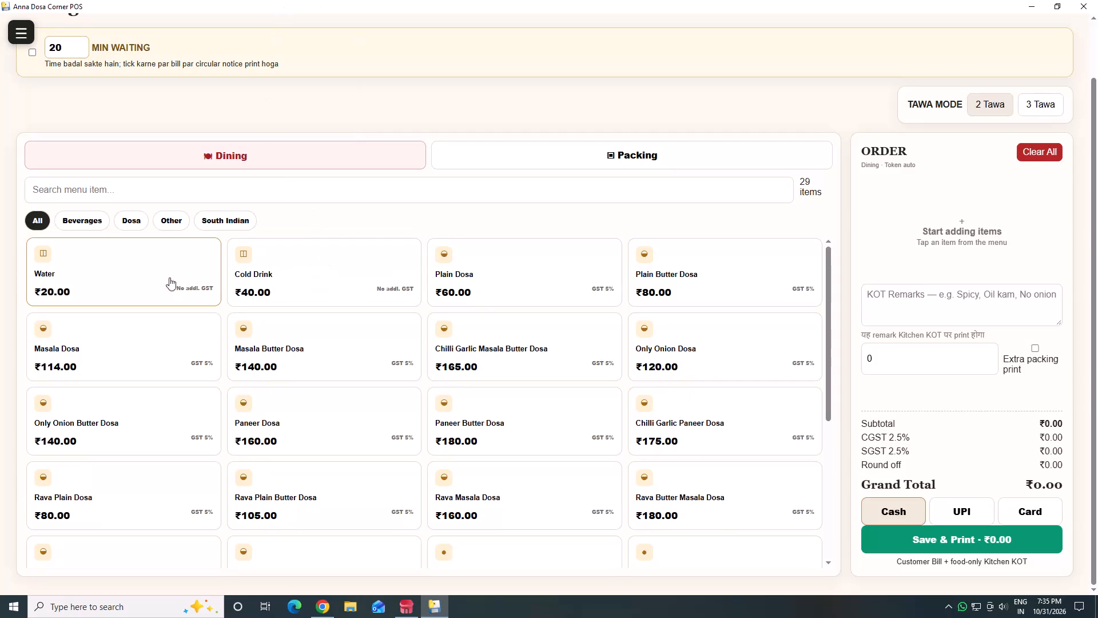
# Save and print a Dining order for one Water as Cash.
pyautogui.keyDown('shift'); pyautogui.click(133, 274); pyautogui.keyUp('shift')
pyautogui.keyDown('shift'); pyautogui.click(934, 543); pyautogui.keyUp('shift')
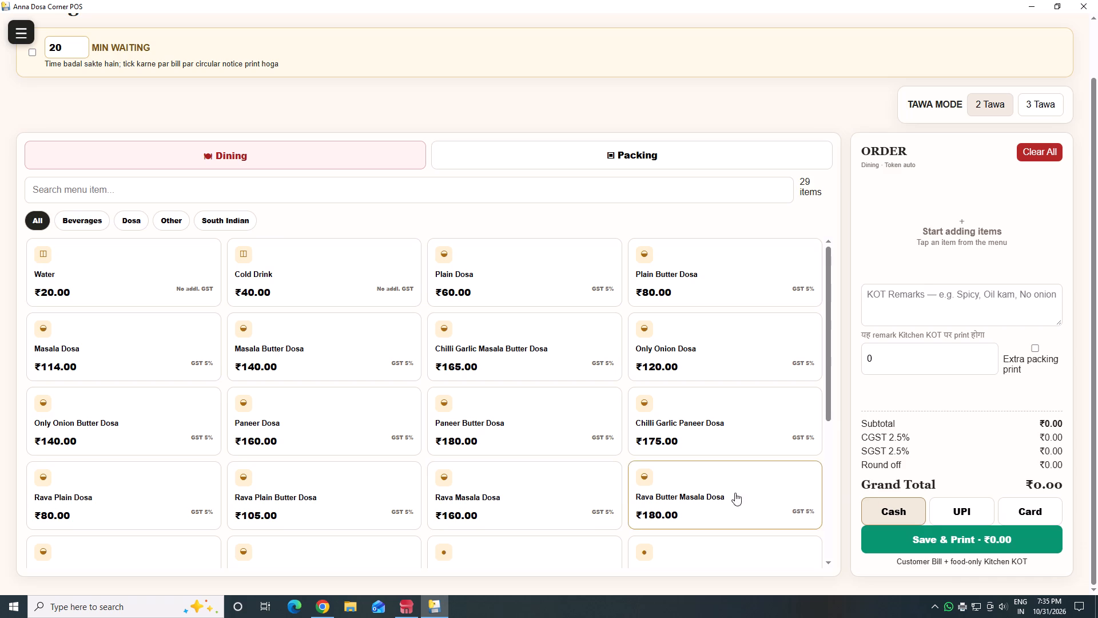
# Save and print a Dining order for two Masala Dosa as Cash.
pyautogui.keyDown('shift'); pyautogui.doubleClick(138, 354); pyautogui.keyUp('shift')
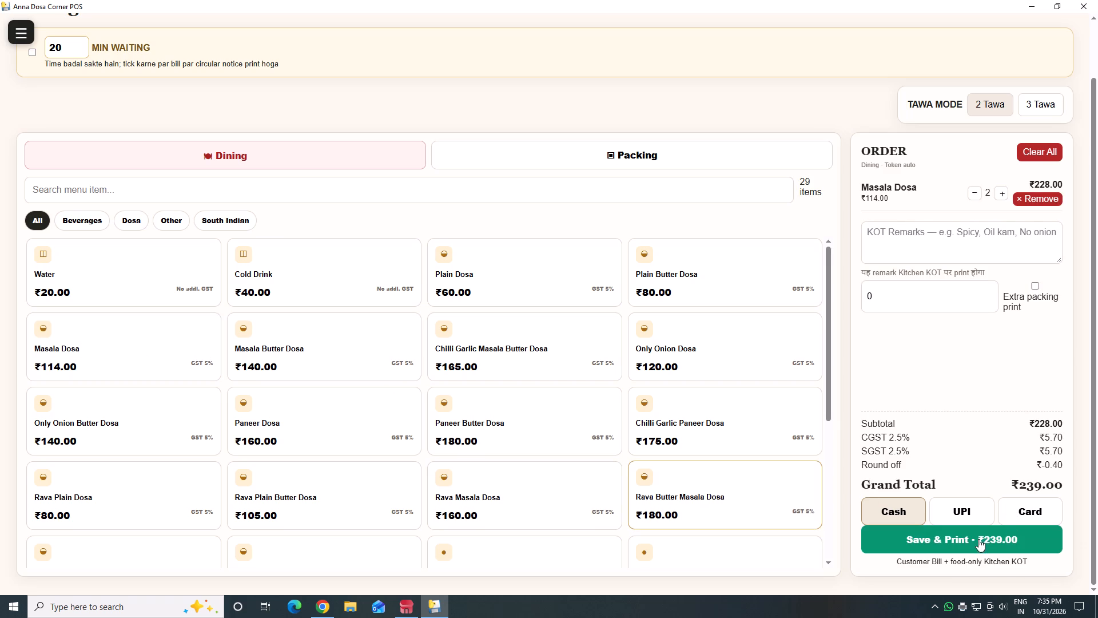
pyautogui.keyDown('shift'); pyautogui.click(953, 540); pyautogui.keyUp('shift')
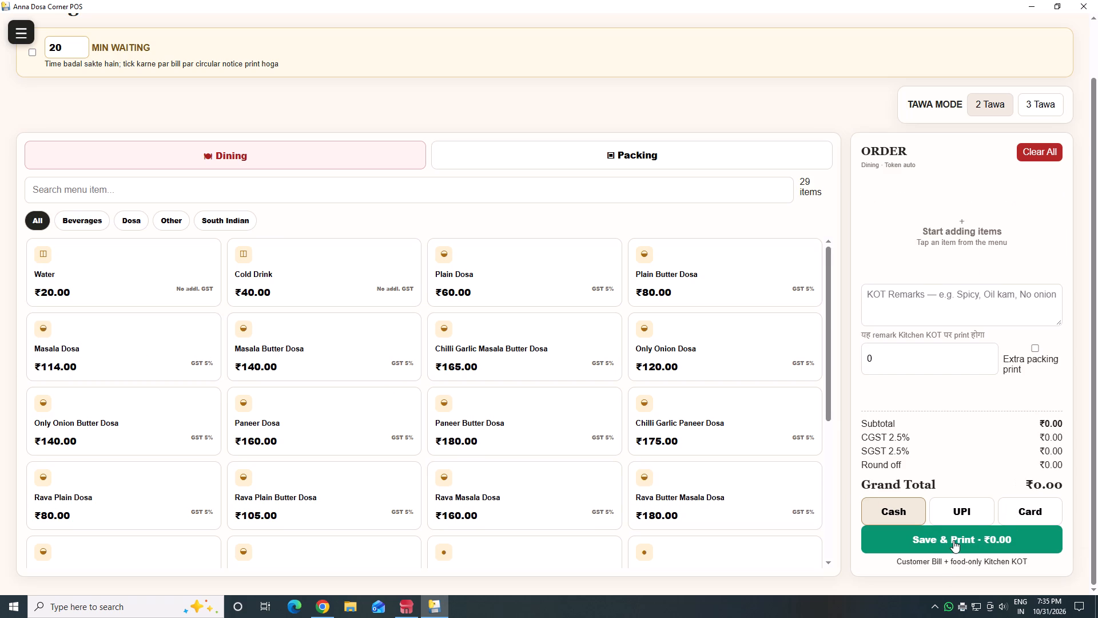
# Save and print a Dining order for one Masala Dosa and one Paneer Dosa as Cash.
pyautogui.keyDown('shift'); pyautogui.scroll(2, 953, 534); pyautogui.keyUp('shift')
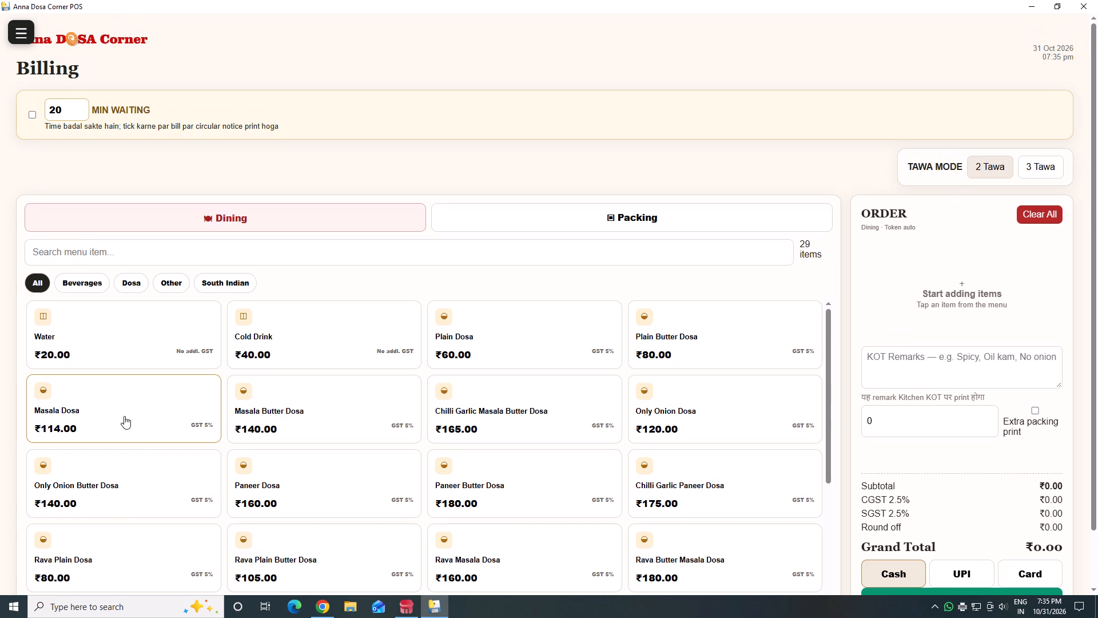
pyautogui.keyDown('shift'); pyautogui.click(124, 416); pyautogui.keyUp('shift')
pyautogui.keyDown('shift'); pyautogui.click(360, 488); pyautogui.keyUp('shift')
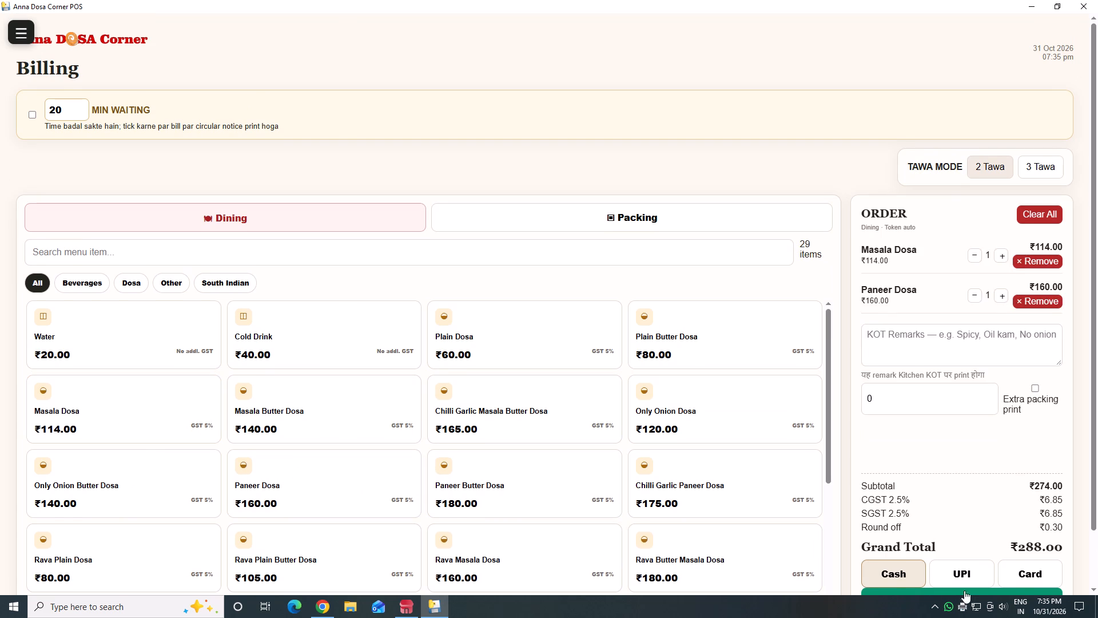
pyautogui.keyDown('shift'); pyautogui.scroll(-4, 967, 556); pyautogui.keyUp('shift')
pyautogui.keyDown('shift'); pyautogui.click(966, 538); pyautogui.keyUp('shift')
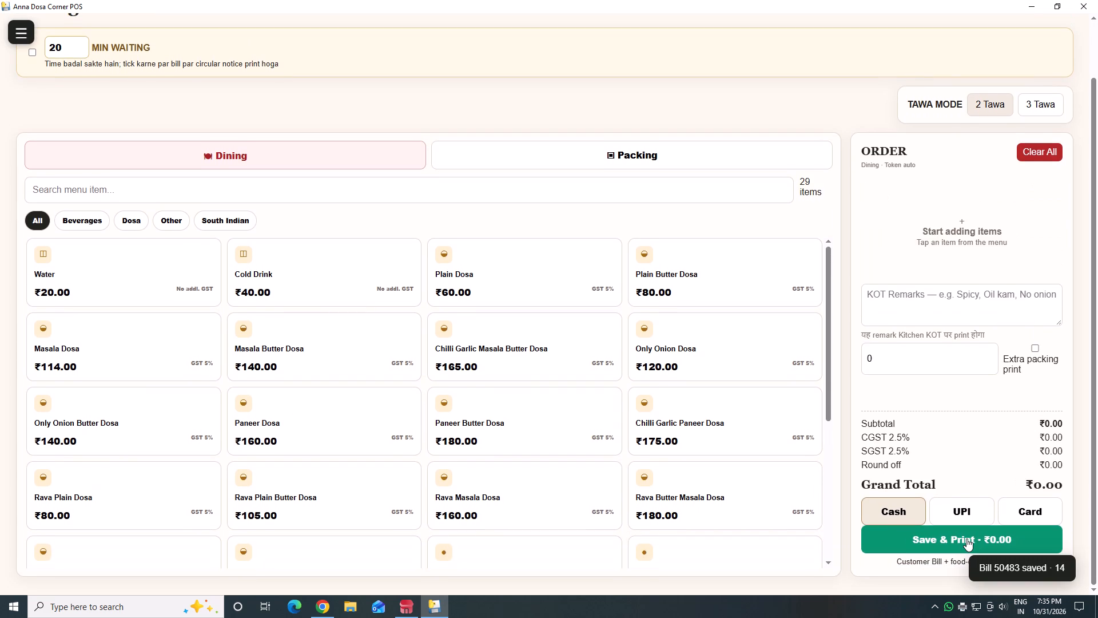
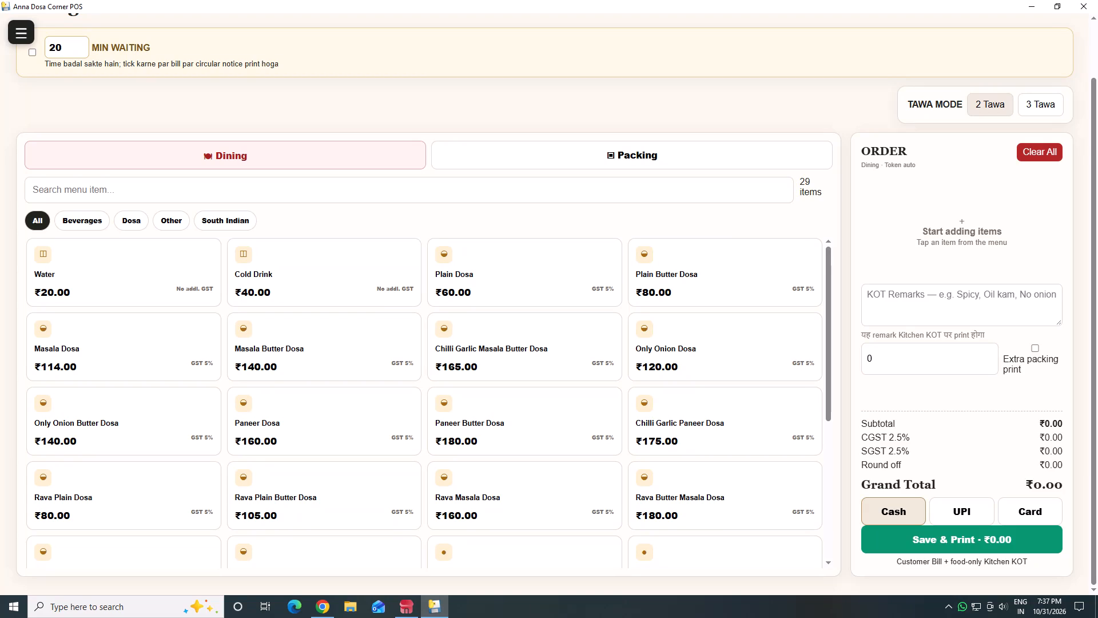
# Save and print a Dining order for one Chilli Garlic Masala Butter Dosa and one Masala Dosa as Cash.
pyautogui.keyDown('shift'); pyautogui.click(527, 363); pyautogui.keyUp('shift')
pyautogui.keyDown('shift'); pyautogui.click(128, 350); pyautogui.keyUp('shift')
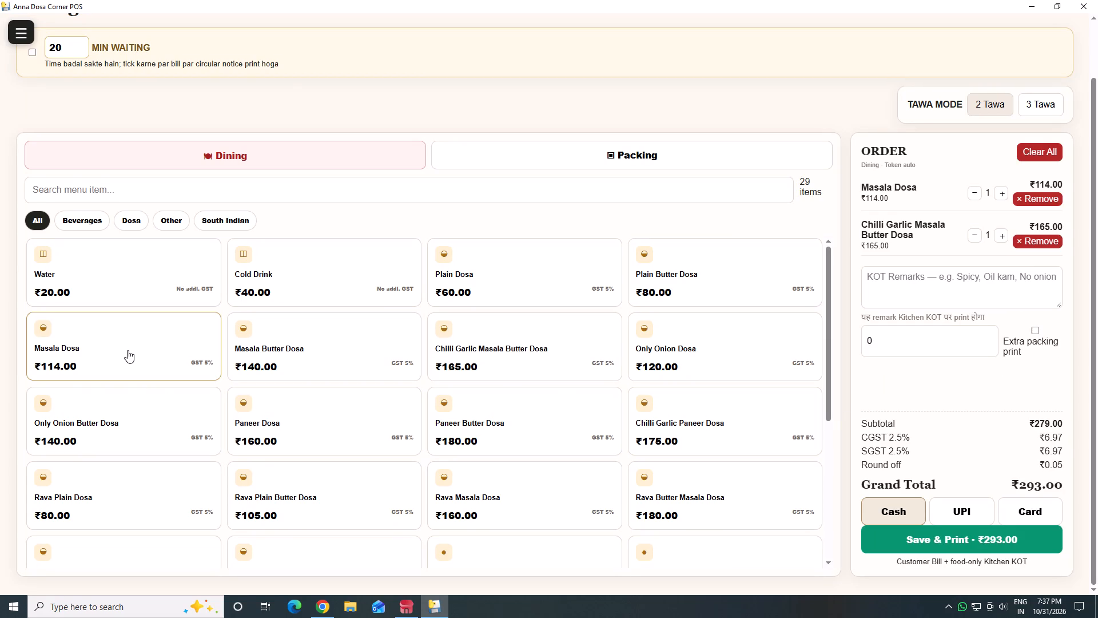
pyautogui.keyDown('shift'); pyautogui.click(972, 535); pyautogui.keyUp('shift')
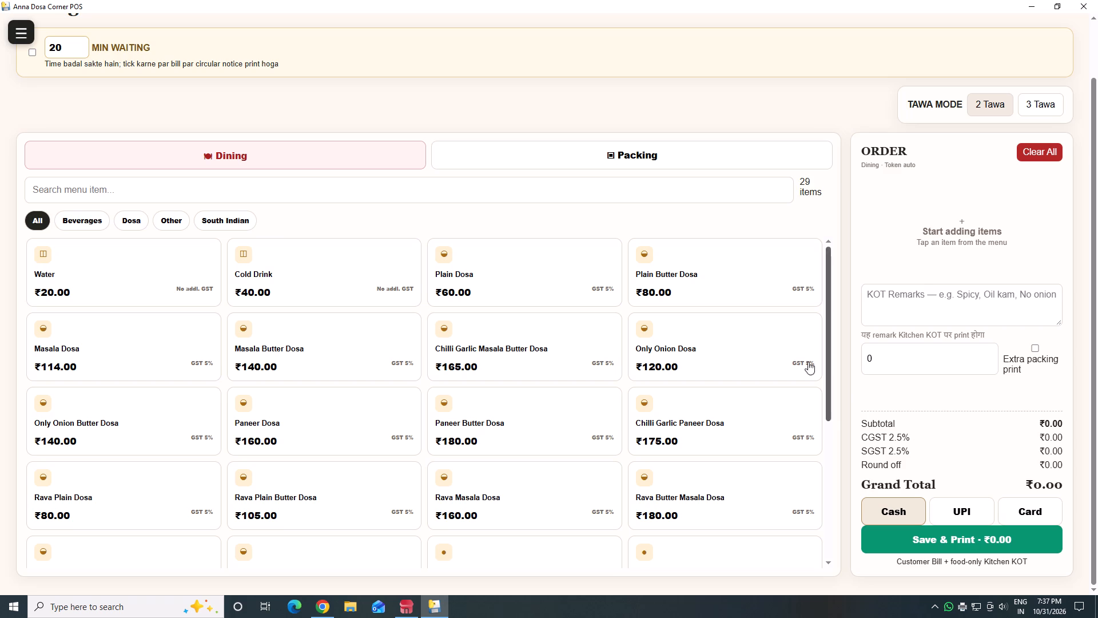
# Save and print a Dining order for one Plain Dosa and one Masala Dosa as Cash.
pyautogui.keyDown('shift'); pyautogui.click(544, 283); pyautogui.keyUp('shift')
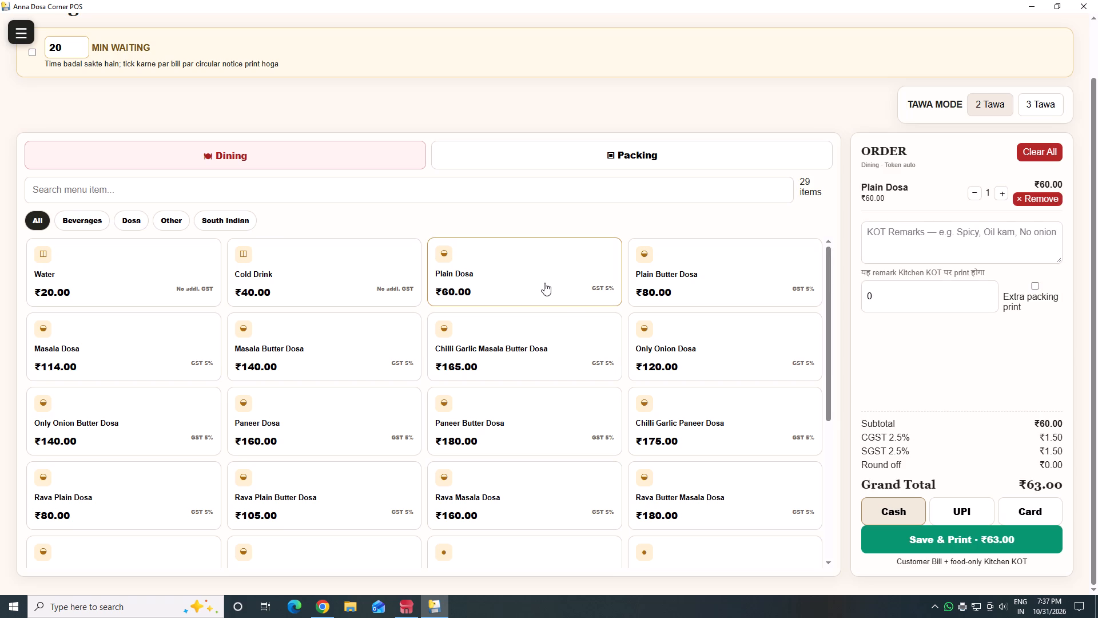
pyautogui.keyDown('shift'); pyautogui.click(138, 356); pyautogui.keyUp('shift')
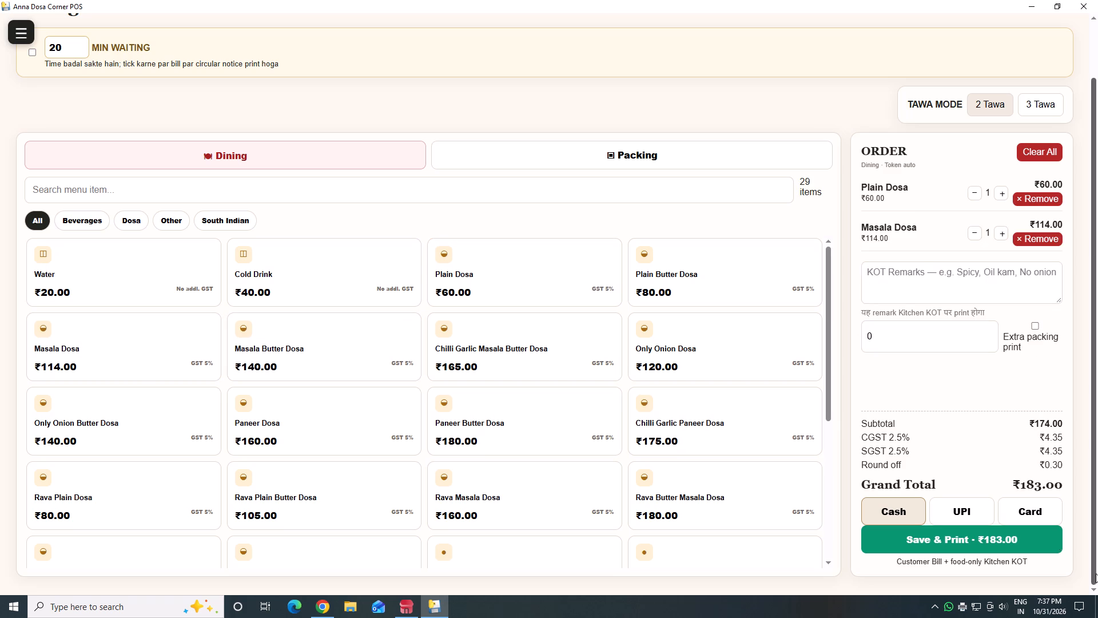
pyautogui.keyDown('shift'); pyautogui.click(993, 545); pyautogui.keyUp('shift')
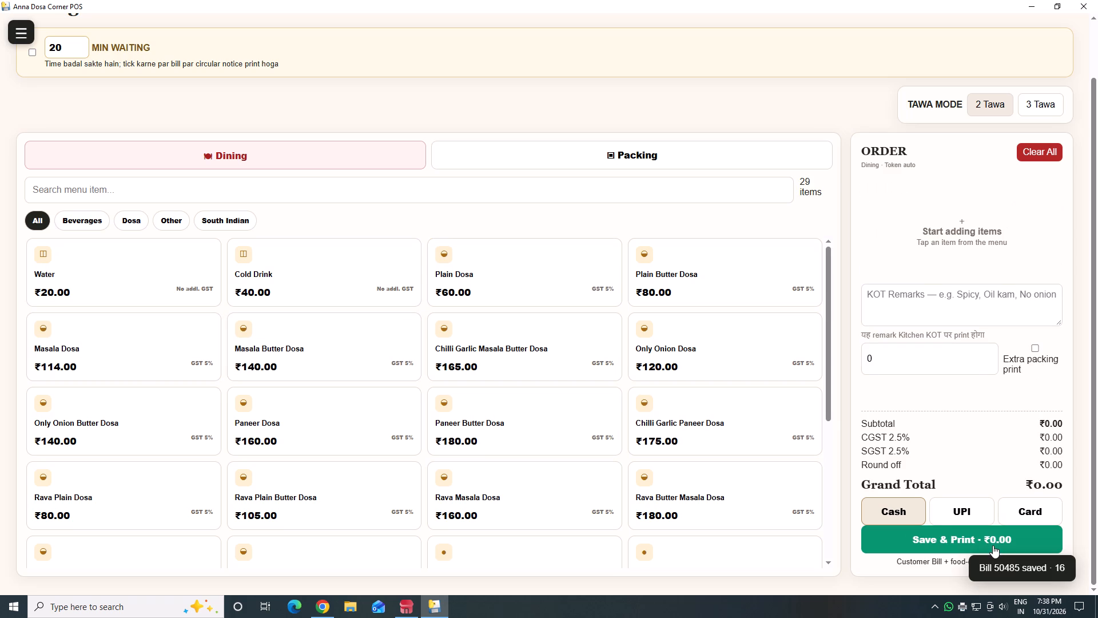
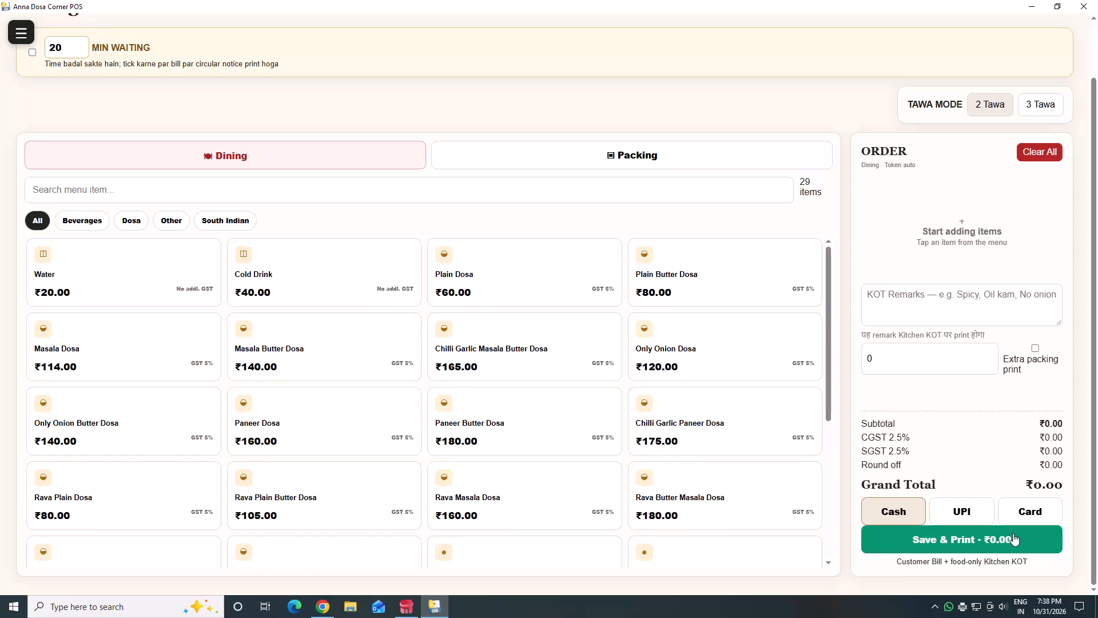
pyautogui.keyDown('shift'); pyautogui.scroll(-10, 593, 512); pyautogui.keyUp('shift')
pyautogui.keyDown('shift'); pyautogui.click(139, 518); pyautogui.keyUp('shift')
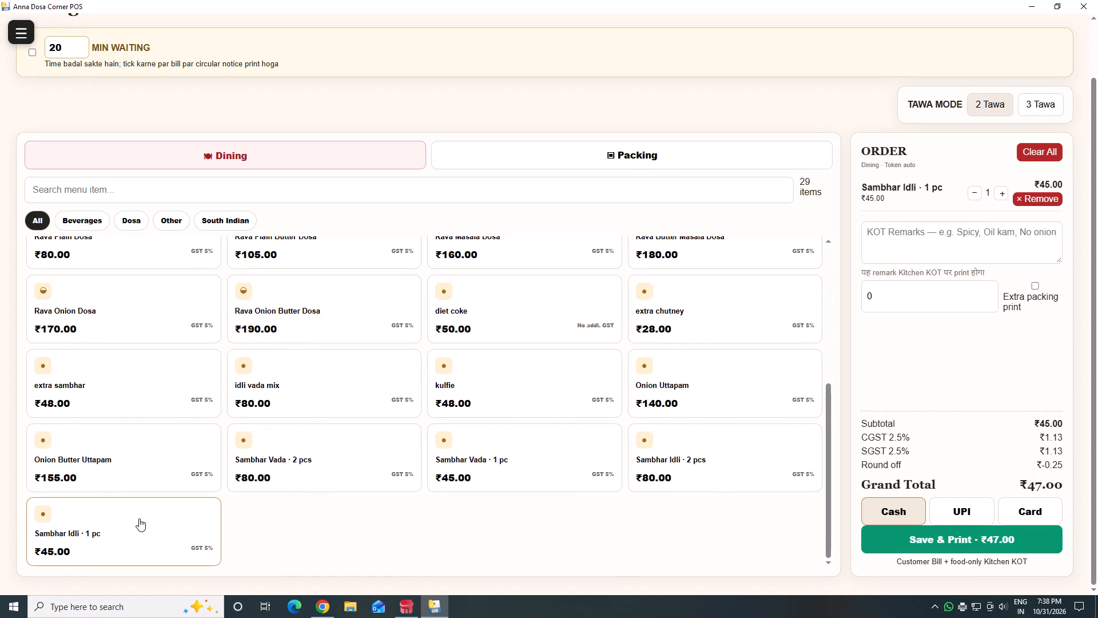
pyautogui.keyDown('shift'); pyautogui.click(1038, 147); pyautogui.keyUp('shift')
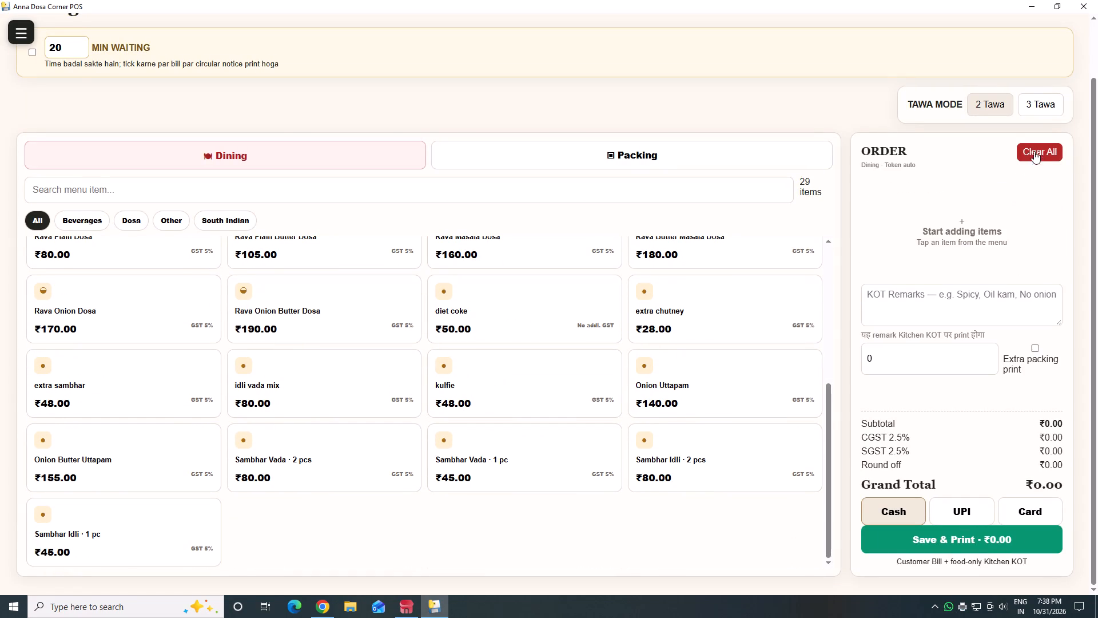
# Save and print a Dining order for one Water as Cash.
pyautogui.keyDown('shift'); pyautogui.scroll(5, 421, 480); pyautogui.keyUp('shift')
pyautogui.keyDown('shift'); pyautogui.click(176, 283); pyautogui.keyUp('shift')
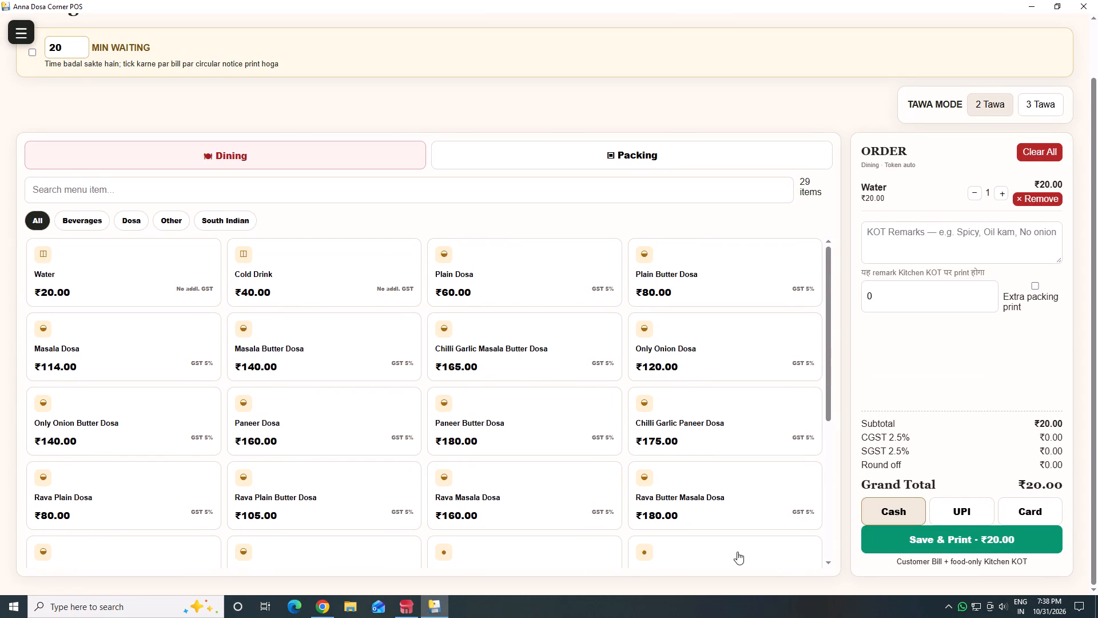
pyautogui.keyDown('shift'); pyautogui.click(890, 538); pyautogui.keyUp('shift')
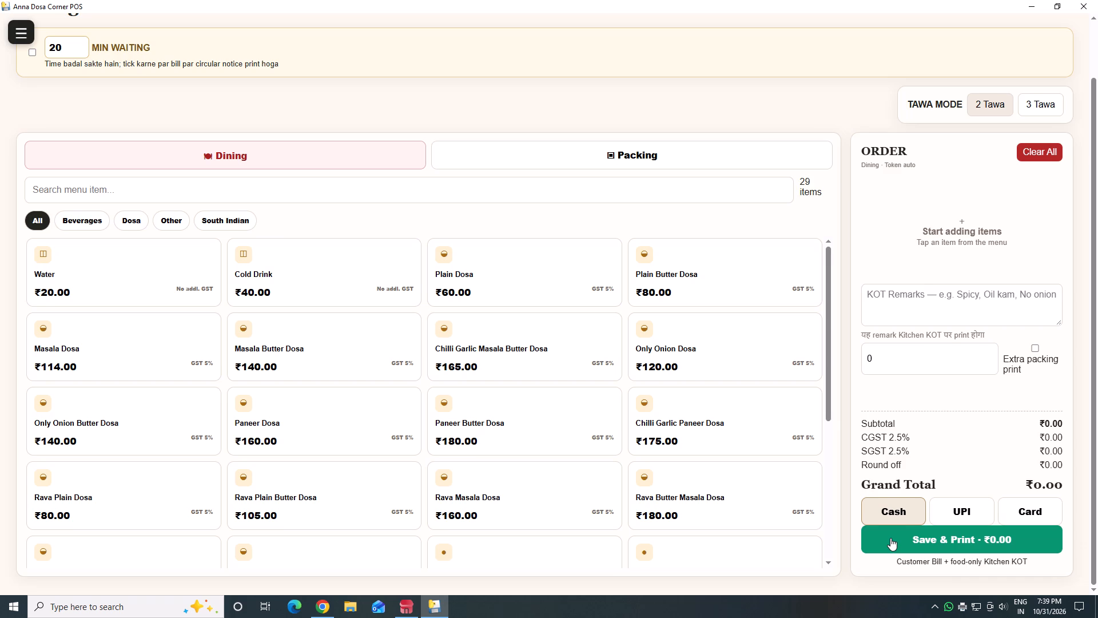
# Print a duplicate invoice for bill 50486 from the bills history, without a kitchen KOT.
pyautogui.keyDown('shift'); pyautogui.scroll(2, 890, 538); pyautogui.keyUp('shift')
pyautogui.keyDown('shift'); pyautogui.scroll(-3, 405, 329); pyautogui.keyUp('shift')
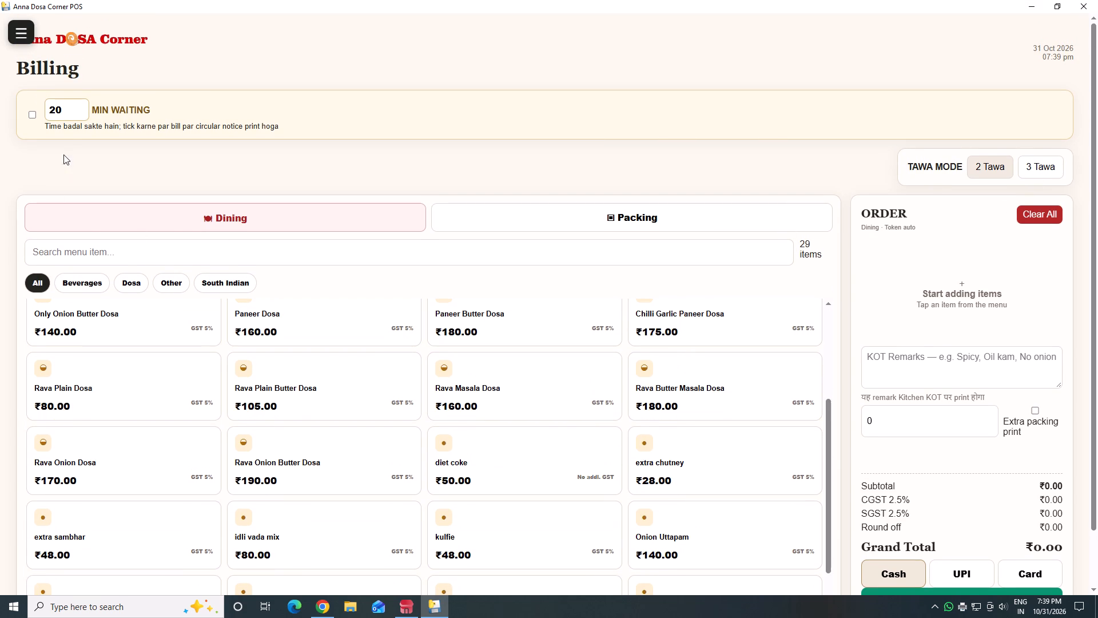
pyautogui.keyDown('shift'); pyautogui.click(25, 31); pyautogui.keyUp('shift')
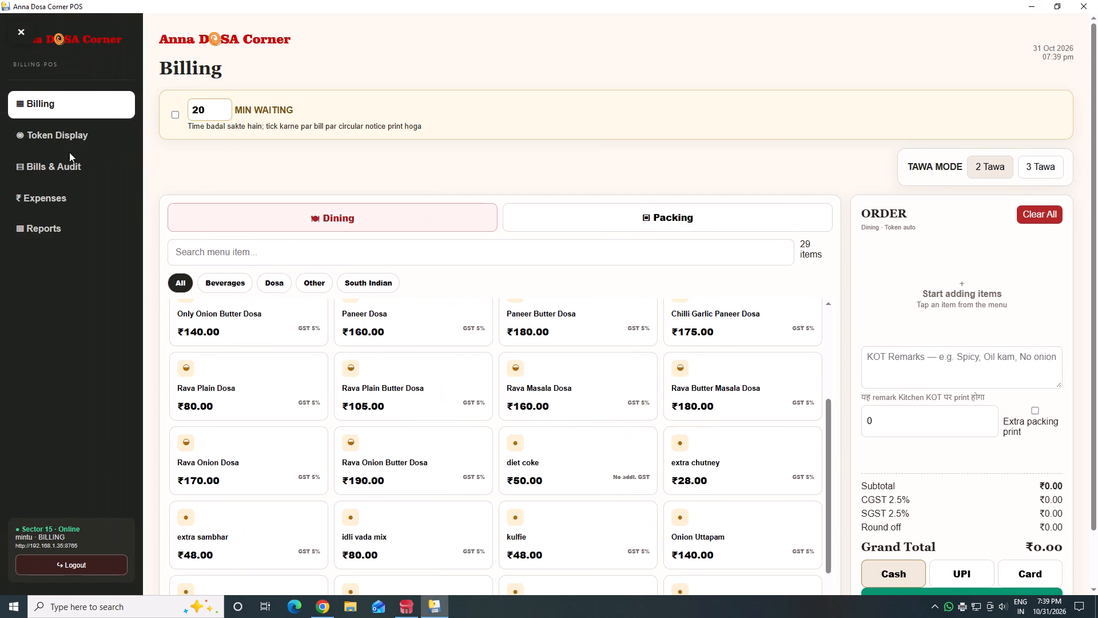
pyautogui.keyDown('shift'); pyautogui.click(67, 161); pyautogui.keyUp('shift')
pyautogui.keyDown('shift'); pyautogui.click(965, 177); pyautogui.keyUp('shift')
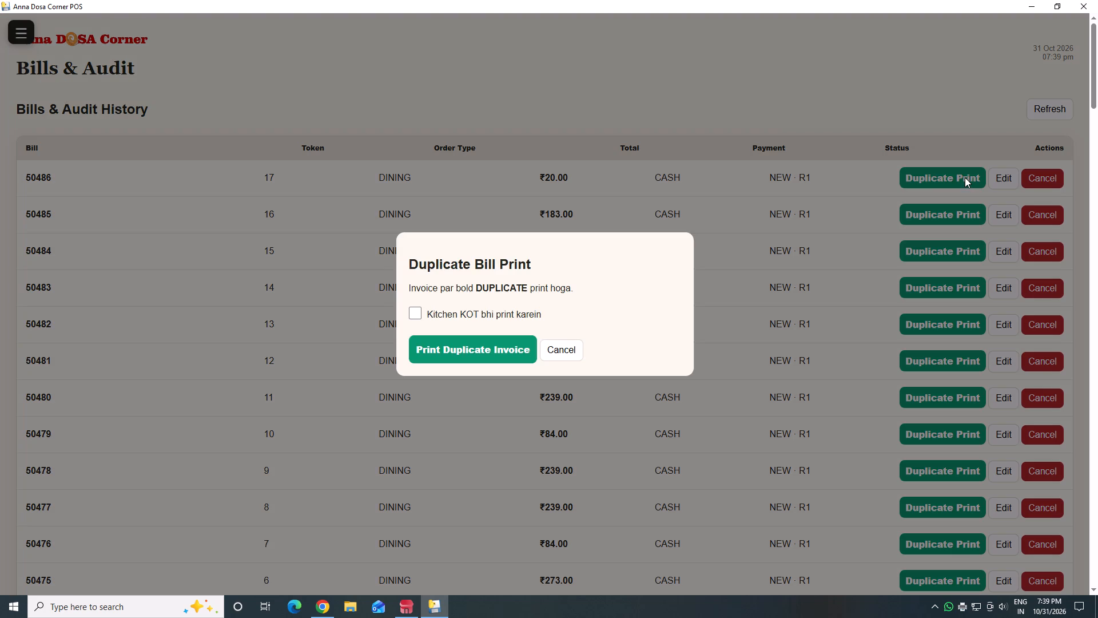
pyautogui.keyDown('shift'); pyautogui.click(485, 346); pyautogui.keyUp('shift')
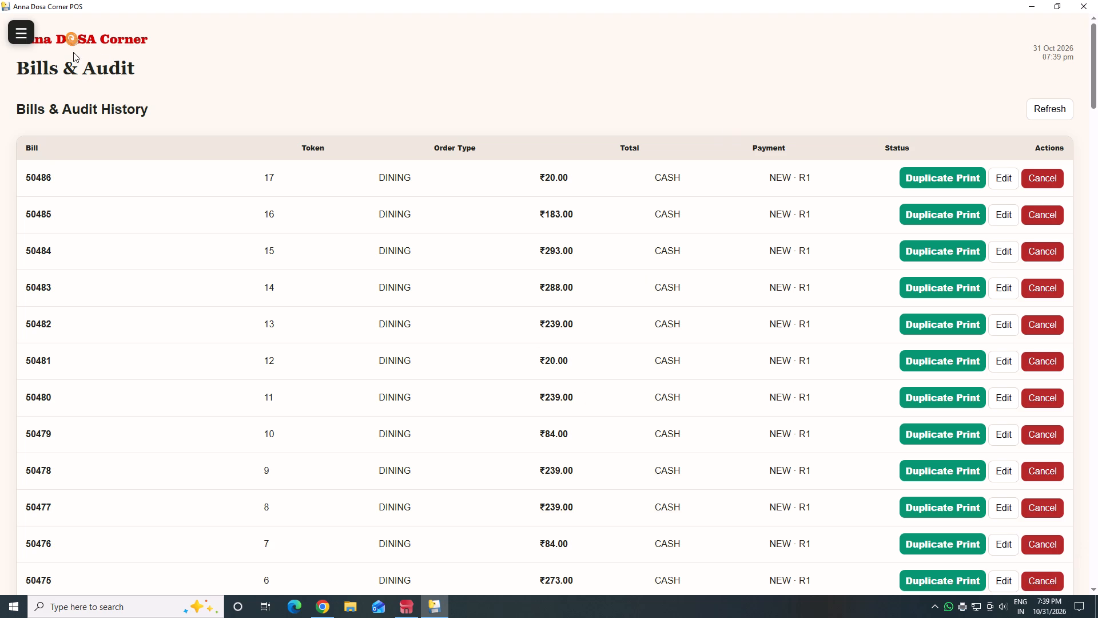
# Switch to the Petpooja POS and accept the waiting Zomato order with 18 minutes preparation time, printing the bill and e-bill.
pyautogui.keyDown('shift'); pyautogui.click(405, 615); pyautogui.keyUp('shift')
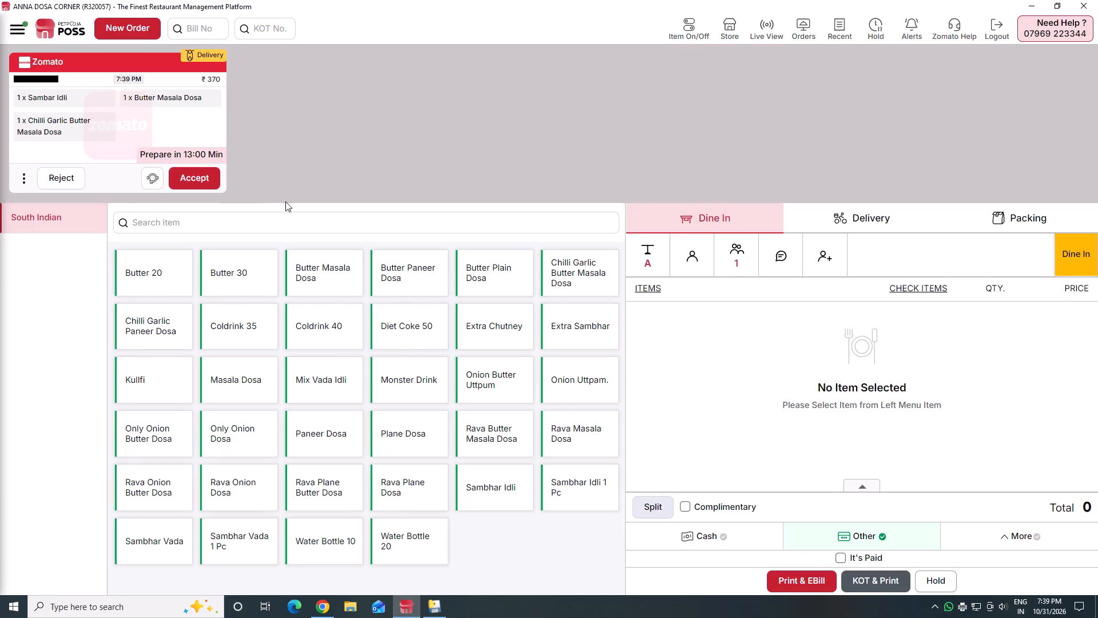
pyautogui.keyDown('shift'); pyautogui.click(204, 178); pyautogui.keyUp('shift')
pyautogui.keyDown('shift'); pyautogui.tripleClick(977, 151); pyautogui.keyUp('shift')
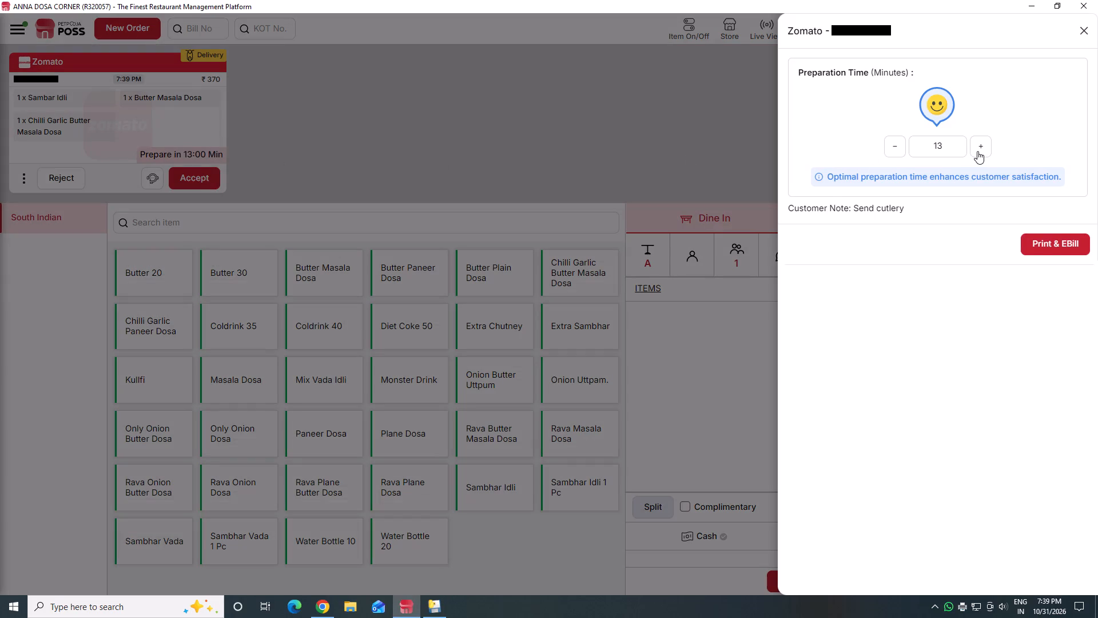
pyautogui.keyDown('shift'); pyautogui.tripleClick(977, 151); pyautogui.keyUp('shift')
pyautogui.keyDown('shift'); pyautogui.tripleClick(977, 151); pyautogui.keyUp('shift')
pyautogui.keyDown('shift'); pyautogui.click(977, 151); pyautogui.keyUp('shift')
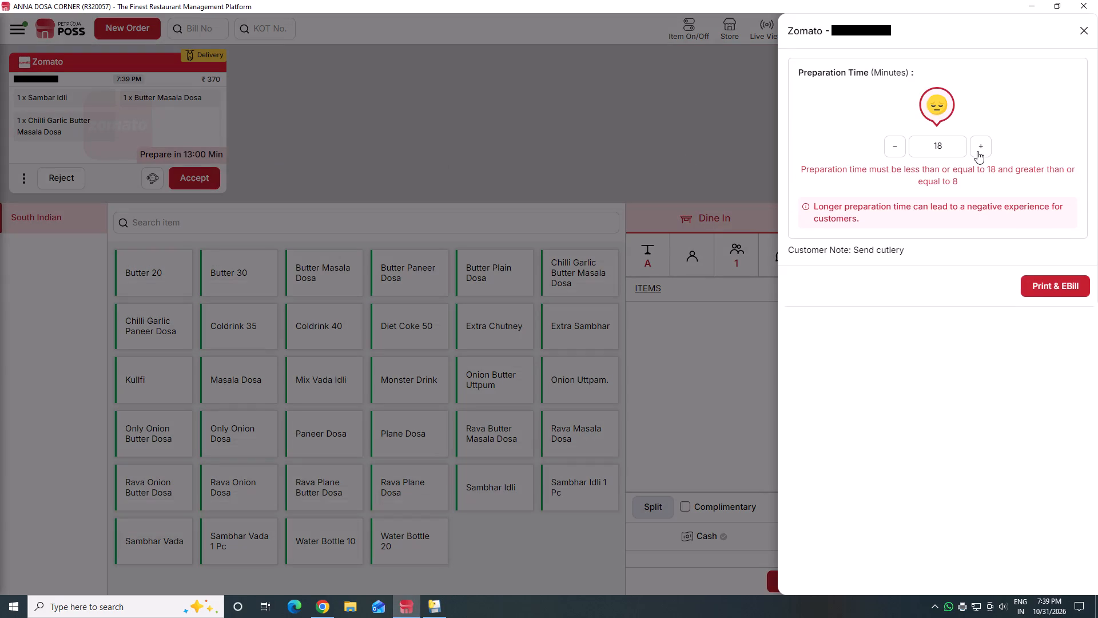
pyautogui.keyDown('shift'); pyautogui.click(1056, 283); pyautogui.keyUp('shift')
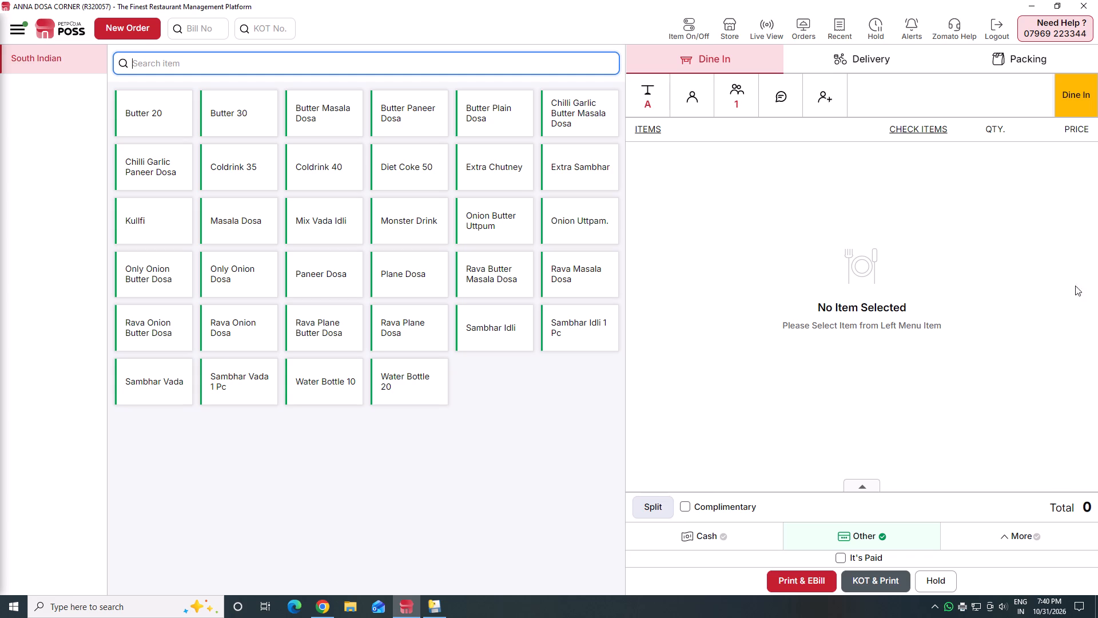
# Switch back to the Anna Dosa Corner POS and save and print a Dining order for two Masala Dosa as Cash.
pyautogui.keyDown('shift'); pyautogui.click(436, 605); pyautogui.keyUp('shift')
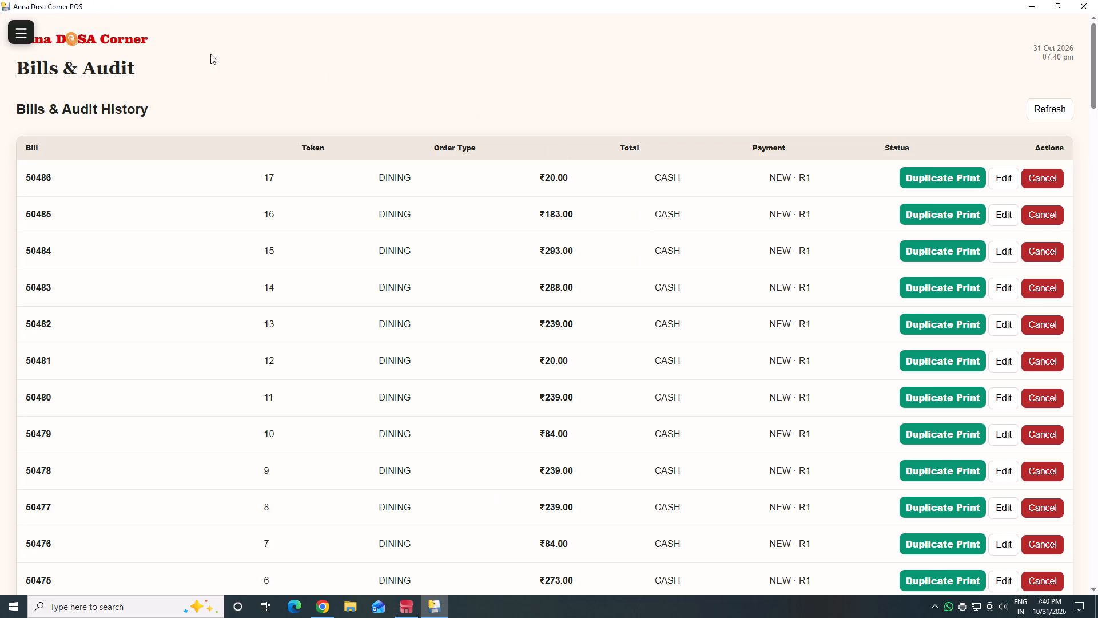
pyautogui.keyDown('shift'); pyautogui.click(19, 30); pyautogui.keyUp('shift')
pyautogui.keyDown('shift'); pyautogui.click(53, 105); pyautogui.keyUp('shift')
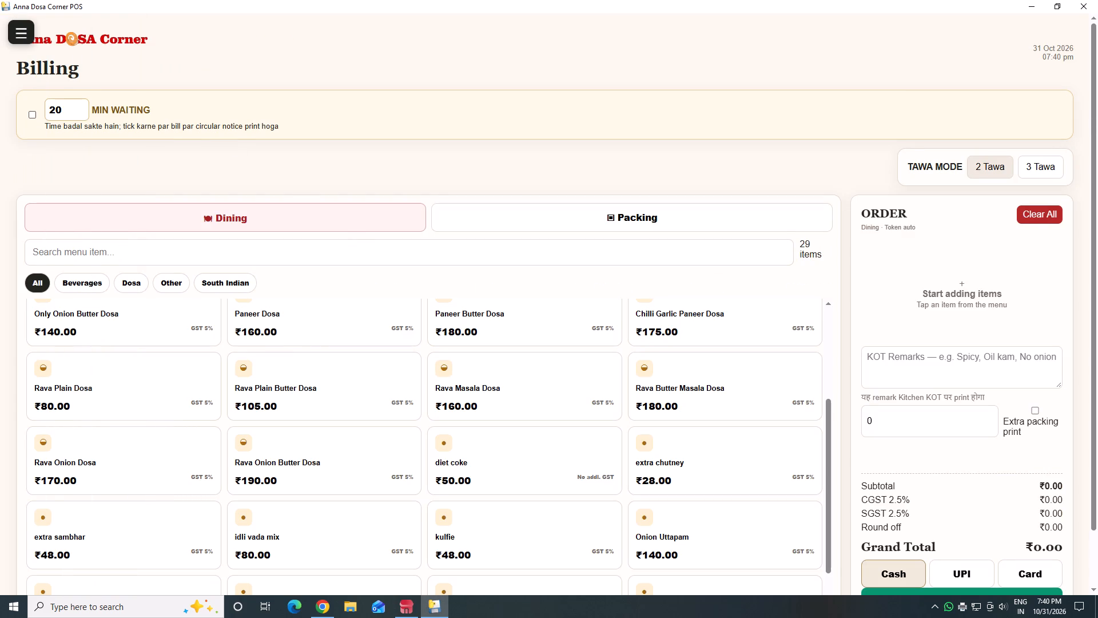
pyautogui.keyDown('shift'); pyautogui.scroll(9, 183, 377); pyautogui.keyUp('shift')
pyautogui.keyDown('shift'); pyautogui.doubleClick(174, 402); pyautogui.keyUp('shift')
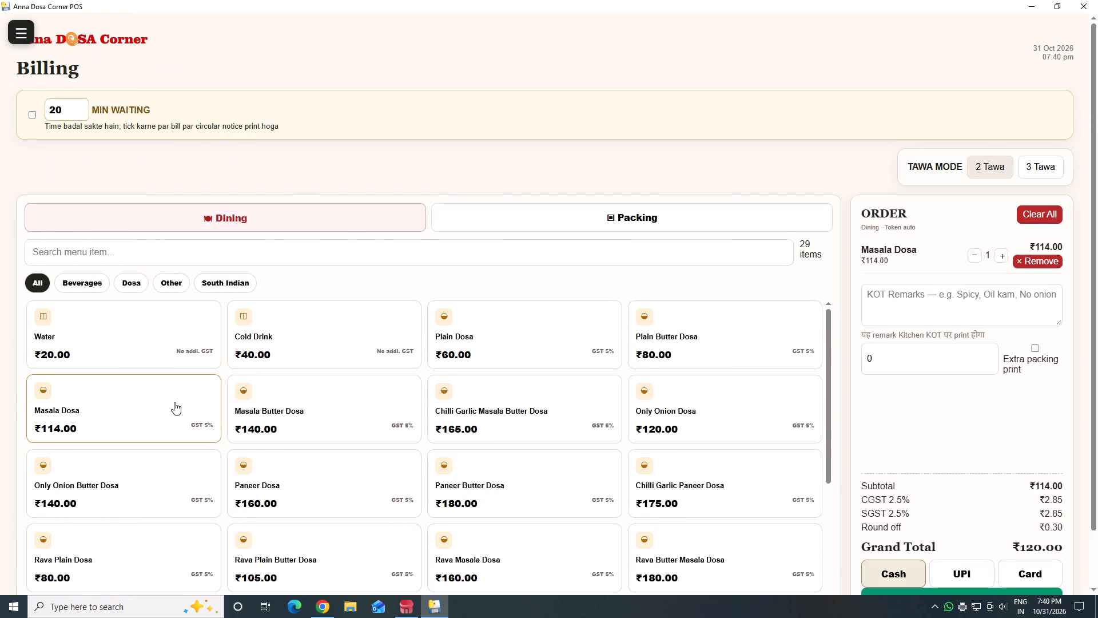
pyautogui.keyDown('shift'); pyautogui.scroll(-2, 904, 566); pyautogui.keyUp('shift')
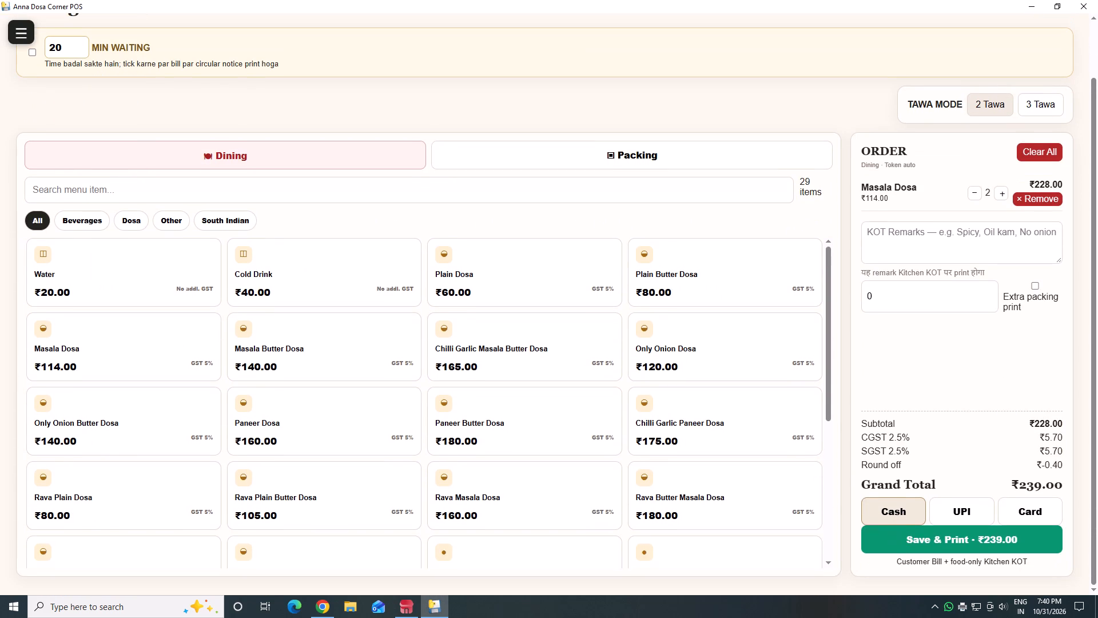
pyautogui.keyDown('shift'); pyautogui.click(925, 533); pyautogui.keyUp('shift')
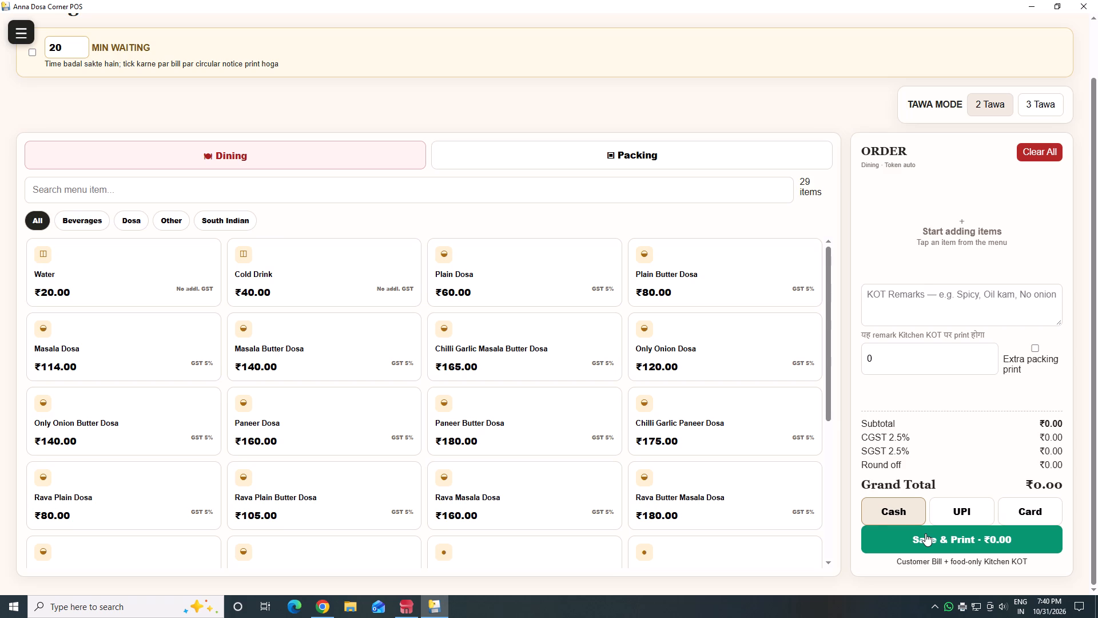
# Save and print a Dining order for two Chilli Garlic Masala Butter Dosa and one Masala Dosa as Cash with the 20-minute waiting notice.
pyautogui.keyDown('shift'); pyautogui.click(538, 364); pyautogui.keyUp('shift')
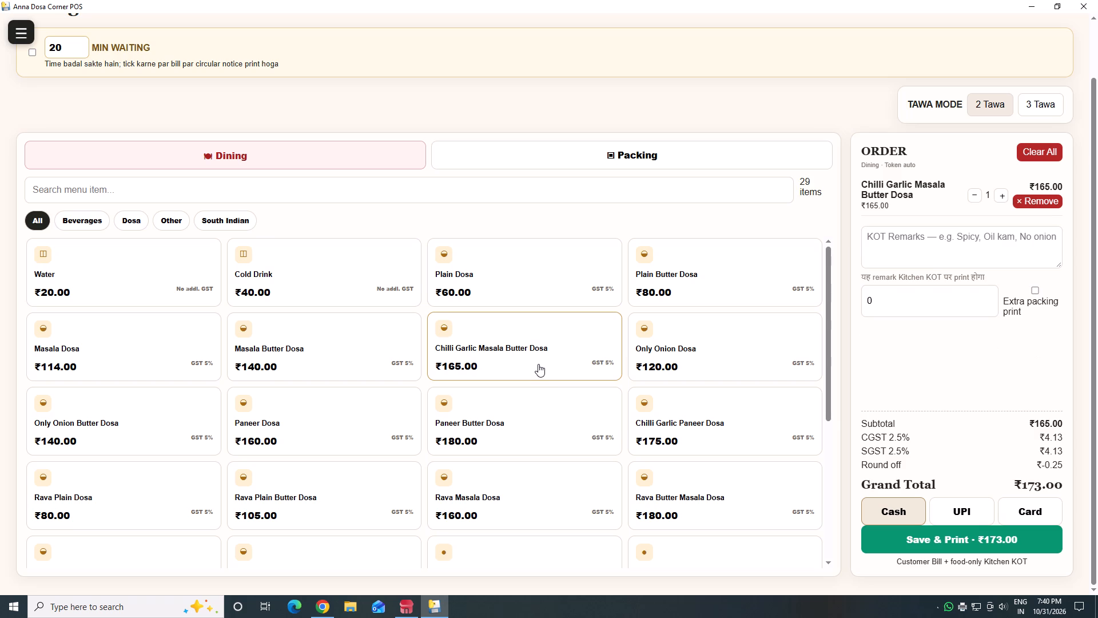
pyautogui.keyDown('shift'); pyautogui.click(498, 358); pyautogui.keyUp('shift')
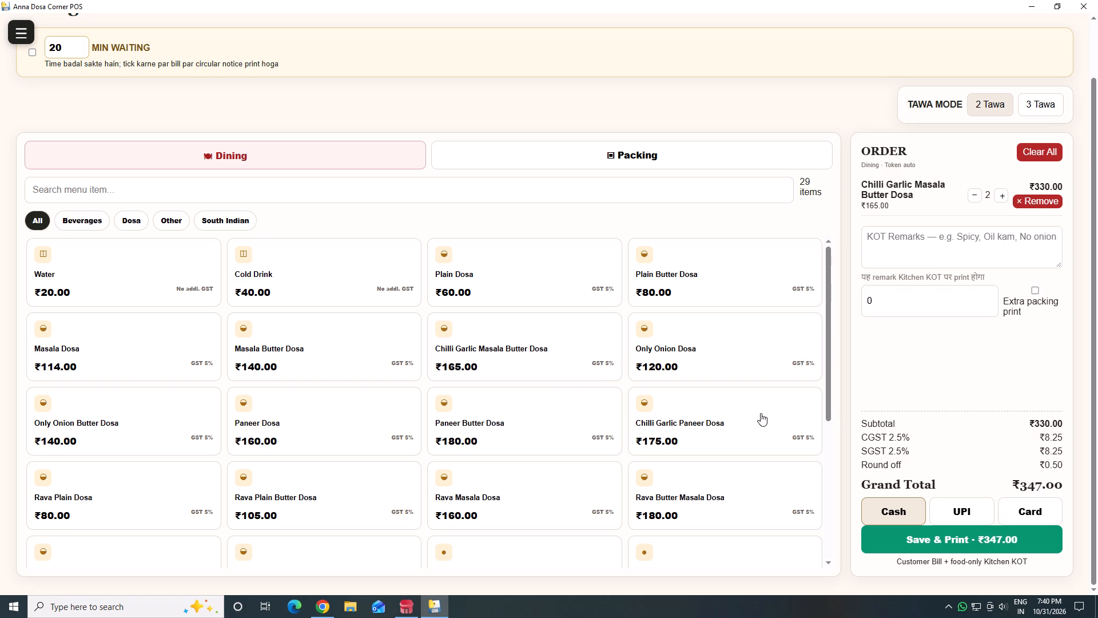
pyautogui.keyDown('shift'); pyautogui.scroll(-2, 948, 438); pyautogui.keyUp('shift')
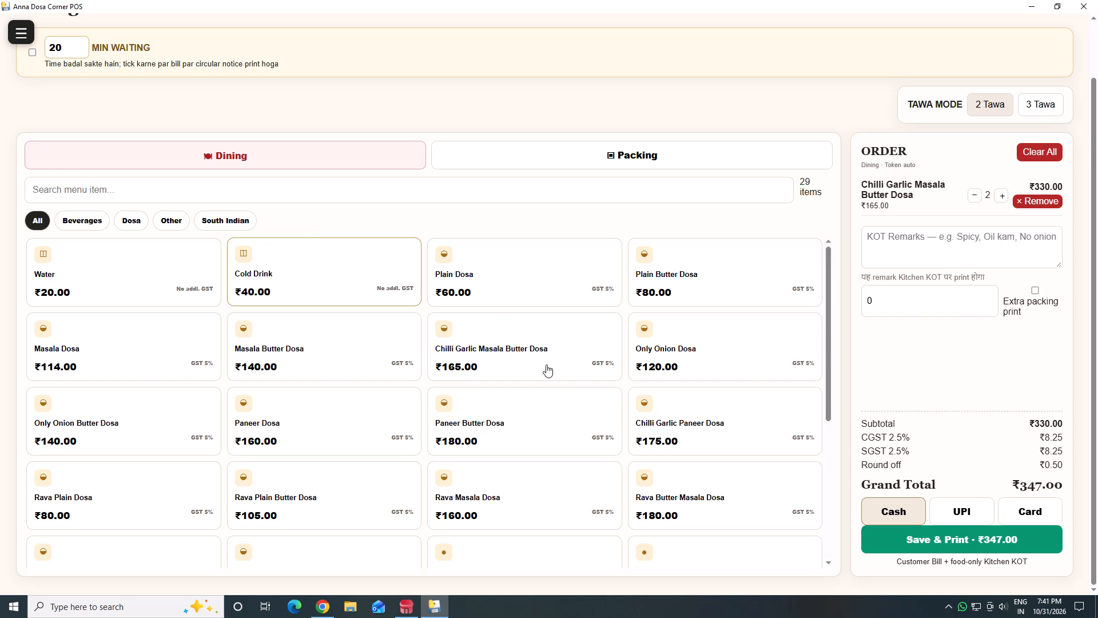
pyautogui.keyDown('shift'); pyautogui.click(28, 52); pyautogui.keyUp('shift')
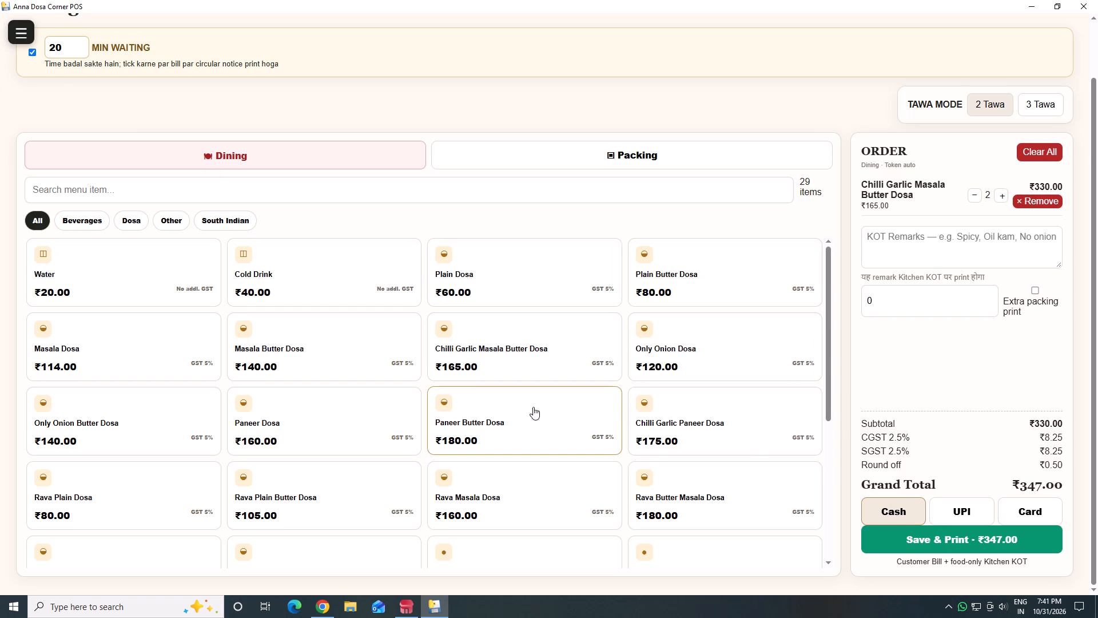
pyautogui.keyDown('shift'); pyautogui.click(130, 365); pyautogui.keyUp('shift')
pyautogui.keyDown('shift'); pyautogui.click(951, 537); pyautogui.keyUp('shift')
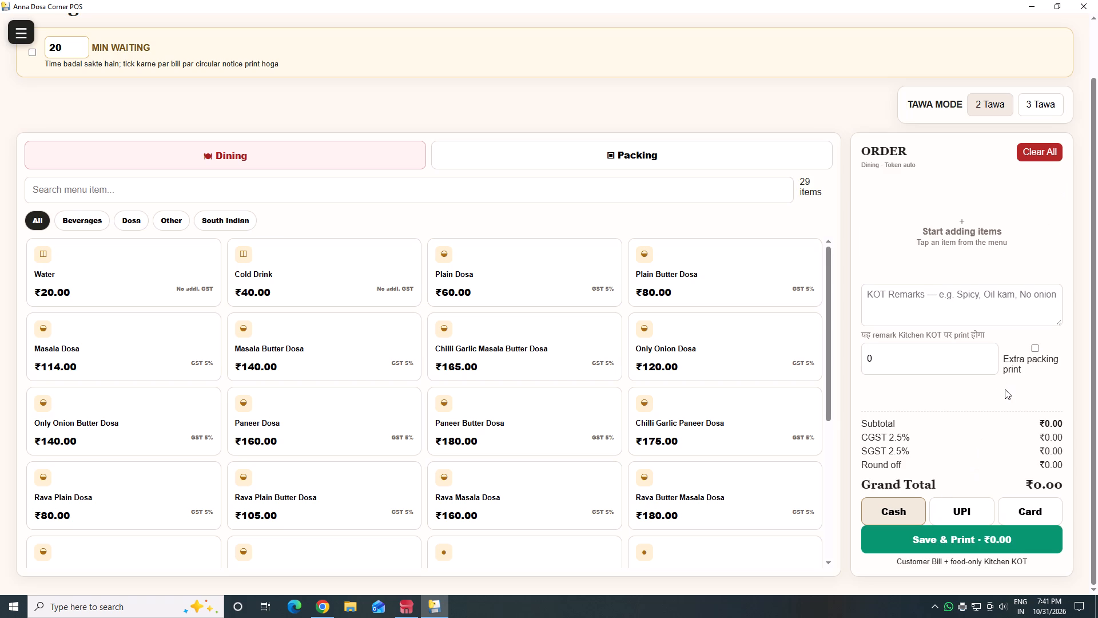
# Save and print a Packing order for one Plain Dosa as Cash in 3 Tawa mode.
pyautogui.keyDown('shift'); pyautogui.click(104, 343); pyautogui.keyUp('shift')
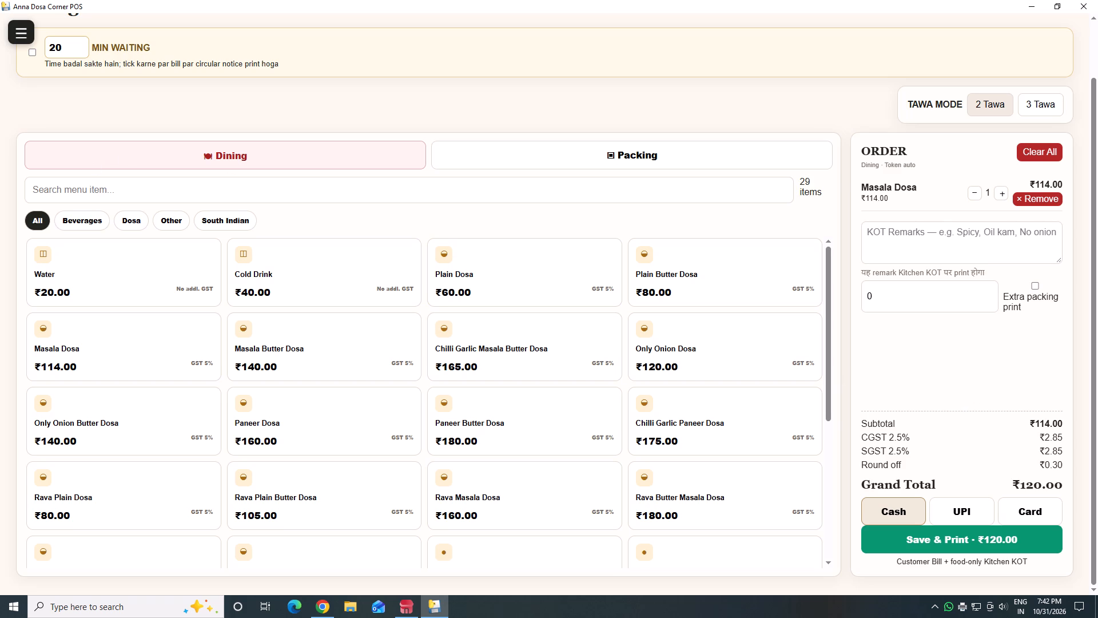
pyautogui.keyDown('shift'); pyautogui.tripleClick(1032, 152); pyautogui.keyUp('shift')
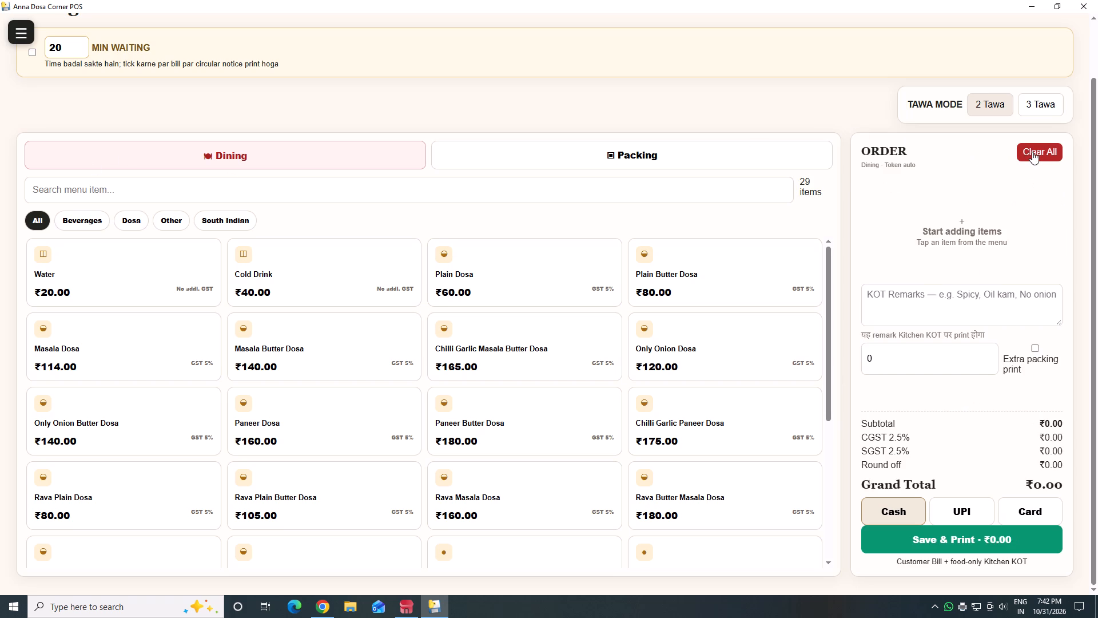
pyautogui.keyDown('shift'); pyautogui.click(487, 277); pyautogui.keyUp('shift')
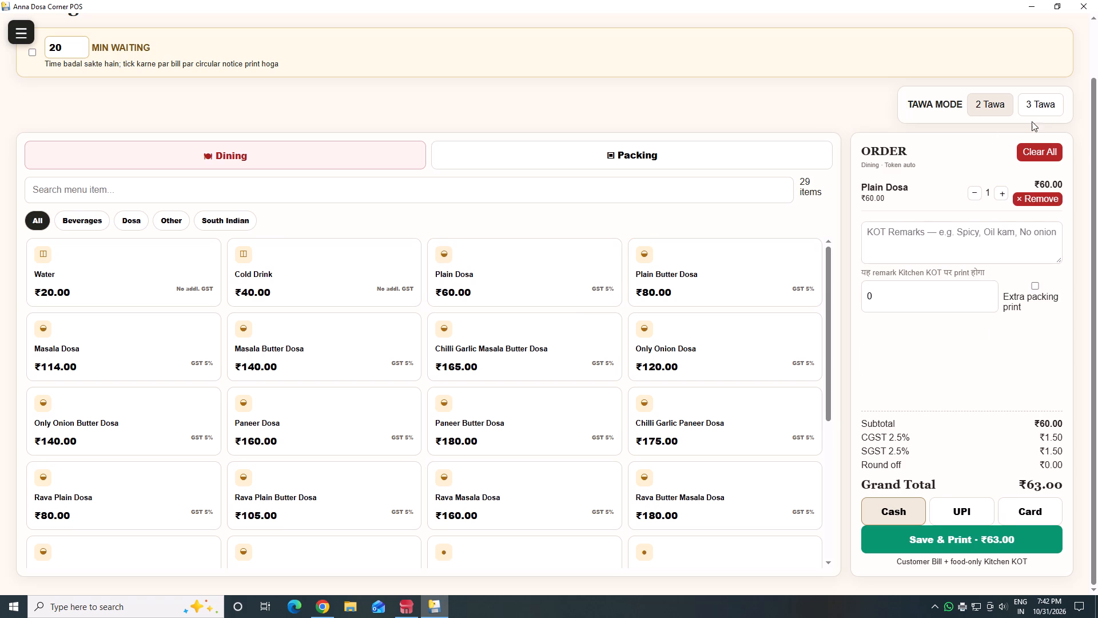
pyautogui.keyDown('shift'); pyautogui.click(1046, 110); pyautogui.keyUp('shift')
pyautogui.keyDown('shift'); pyautogui.click(715, 160); pyautogui.keyUp('shift')
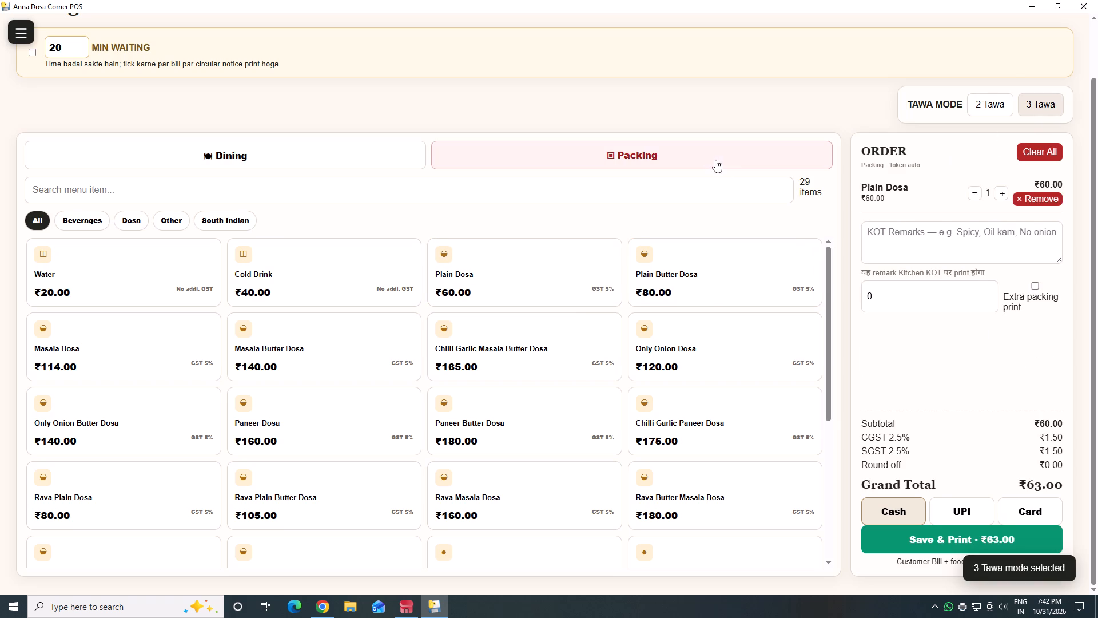
pyautogui.keyDown('shift'); pyautogui.click(950, 532); pyautogui.keyUp('shift')
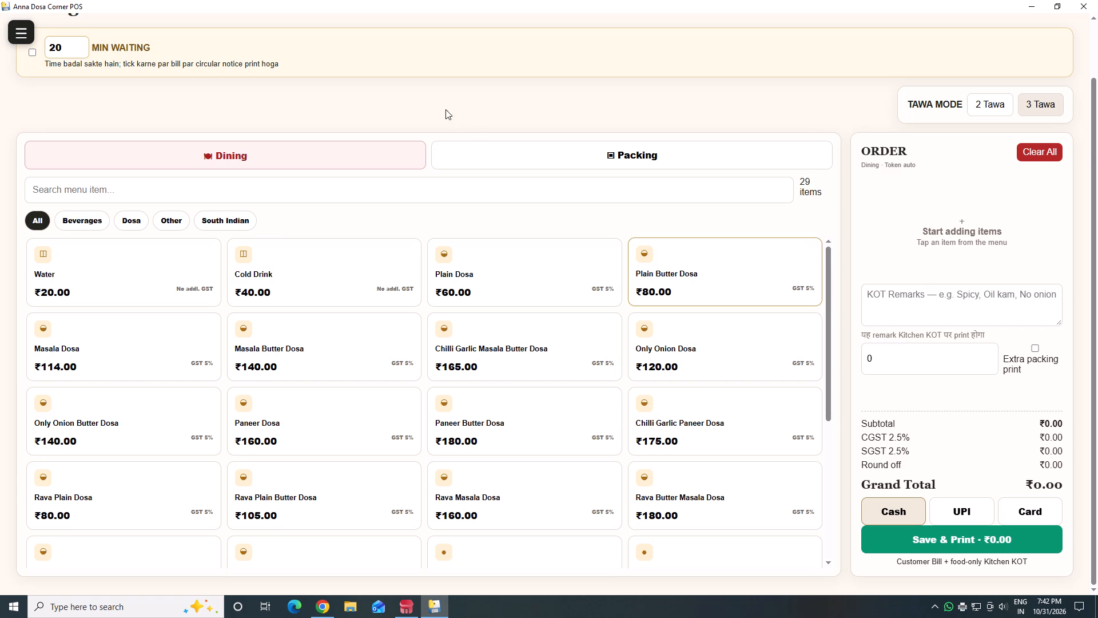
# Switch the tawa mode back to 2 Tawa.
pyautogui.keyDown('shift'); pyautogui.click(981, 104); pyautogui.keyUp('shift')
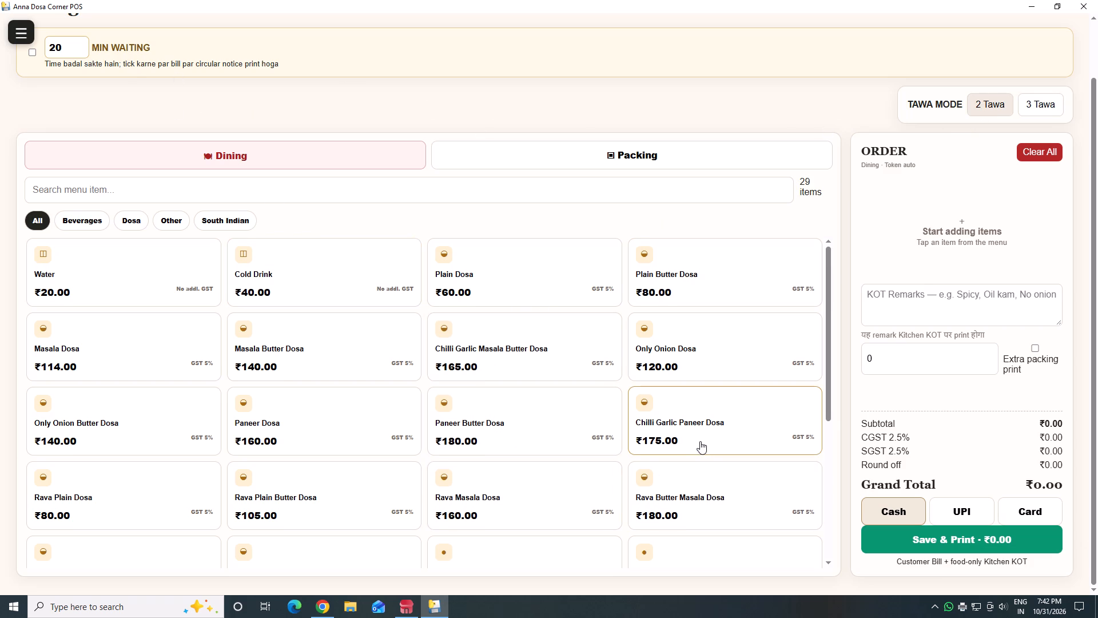
# Save and print a Packing order for one Onion Uttapam as Cash in 3 Tawa mode with a 25-minute waiting notice.
pyautogui.keyDown('shift'); pyautogui.scroll(-4, 700, 441); pyautogui.keyUp('shift')
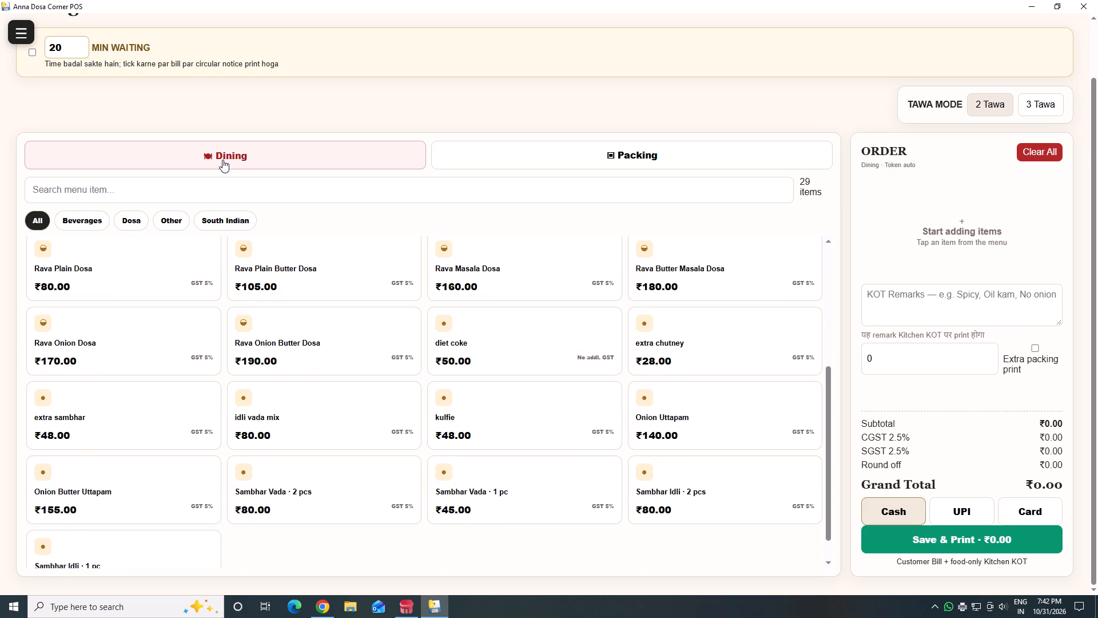
pyautogui.keyDown('shift'); pyautogui.doubleClick(53, 46); pyautogui.keyUp('shift')
pyautogui.write('25')
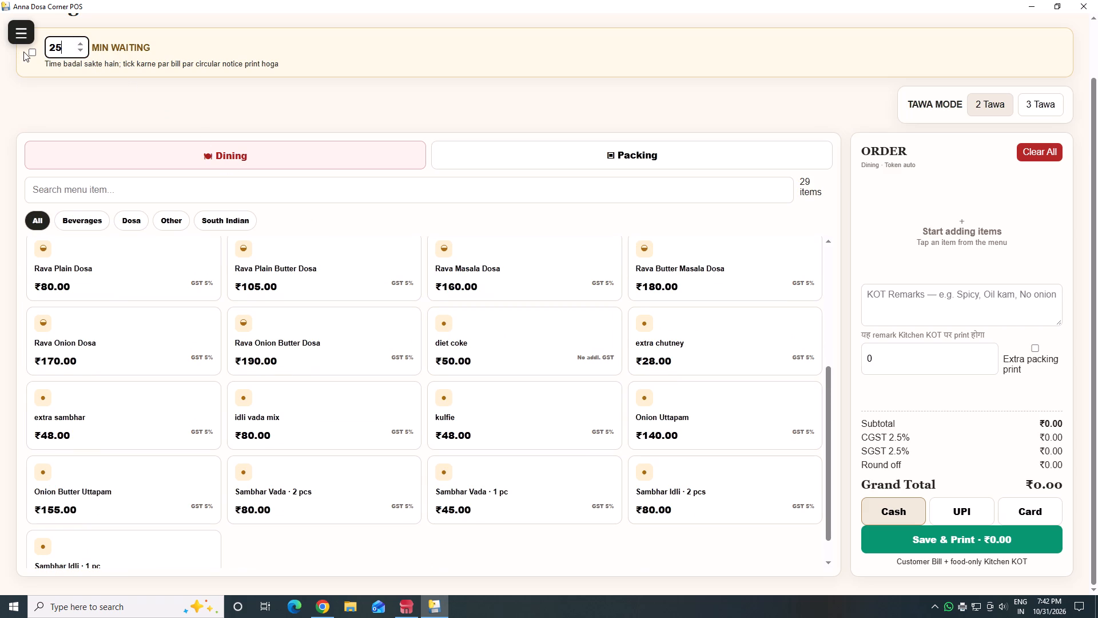
pyautogui.keyDown('shift'); pyautogui.click(27, 50); pyautogui.keyUp('shift')
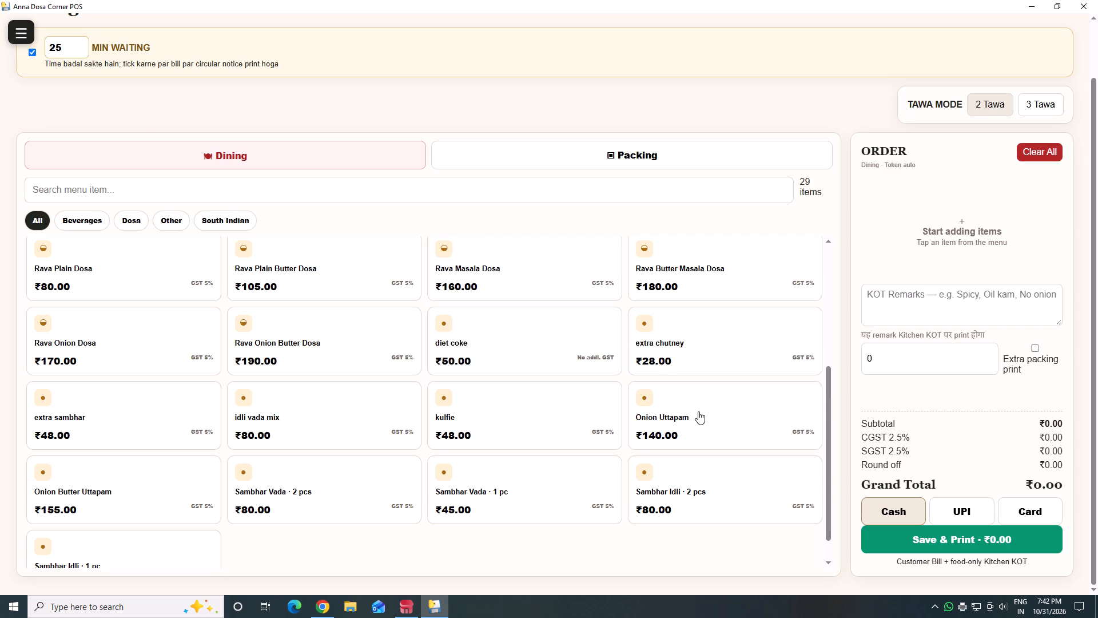
pyautogui.keyDown('shift'); pyautogui.click(698, 411); pyautogui.keyUp('shift')
pyautogui.keyDown('shift'); pyautogui.click(1034, 102); pyautogui.keyUp('shift')
pyautogui.keyDown('shift'); pyautogui.click(746, 147); pyautogui.keyUp('shift')
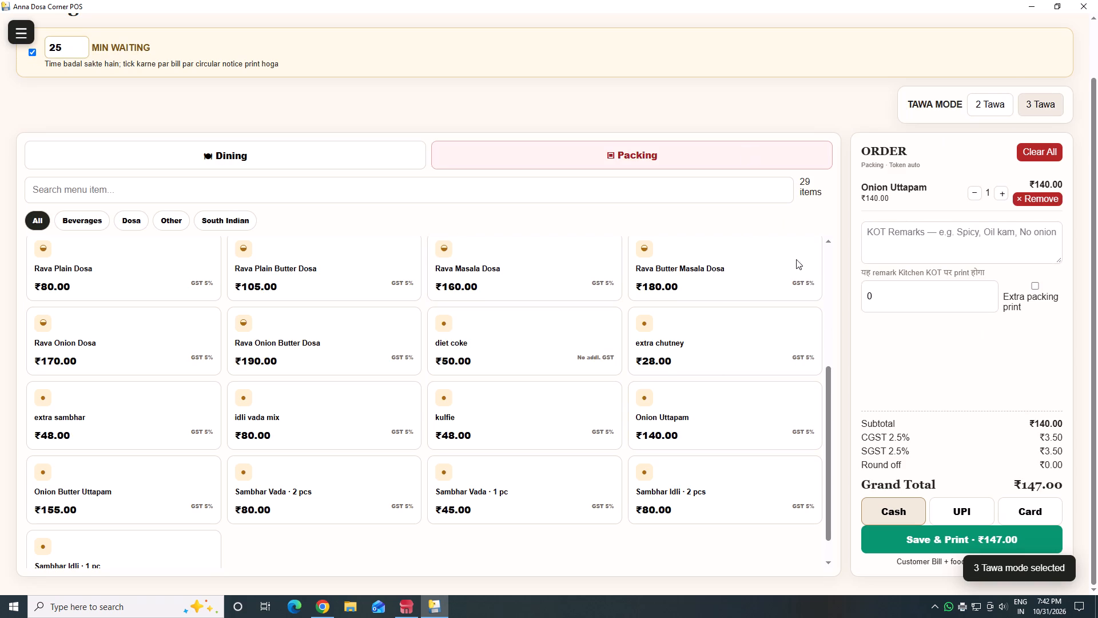
pyautogui.keyDown('shift'); pyautogui.click(963, 547); pyautogui.keyUp('shift')
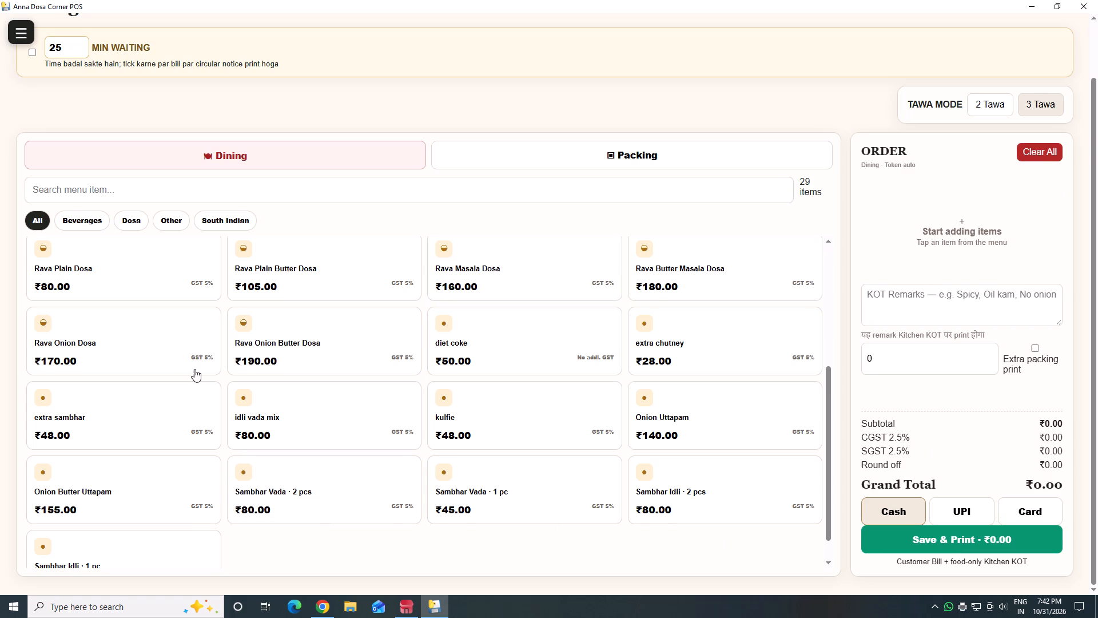
# Save and print a Dining order for two Masala Dosa as Cash in 2 Tawa mode.
pyautogui.keyDown('shift'); pyautogui.scroll(5, 194, 369); pyautogui.keyUp('shift')
pyautogui.keyDown('shift'); pyautogui.doubleClick(161, 327); pyautogui.keyUp('shift')
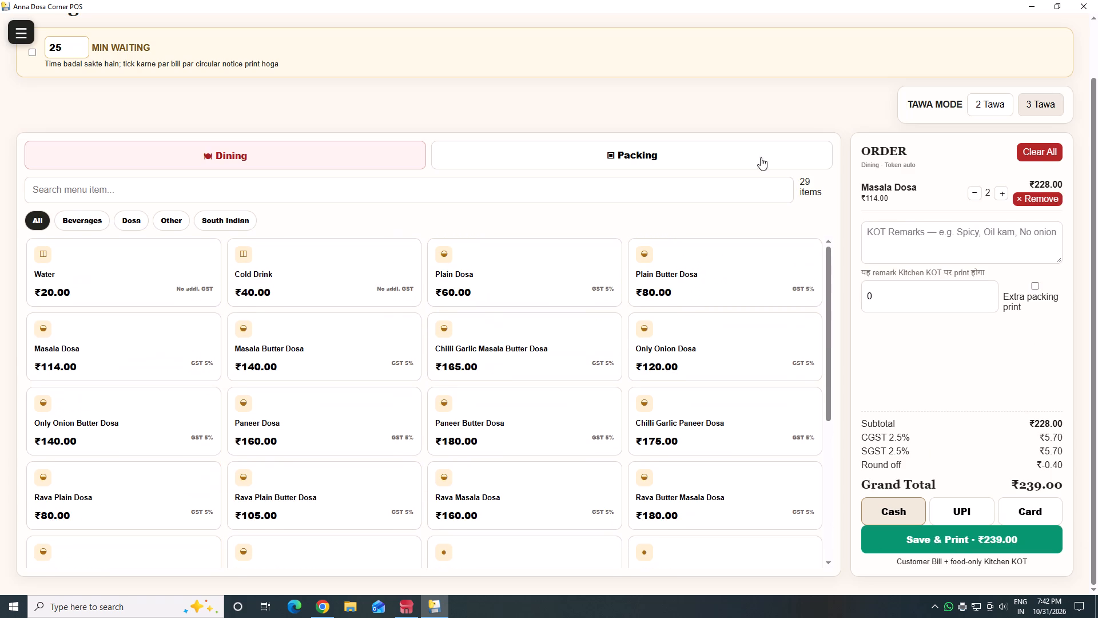
pyautogui.keyDown('shift'); pyautogui.click(980, 105); pyautogui.keyUp('shift')
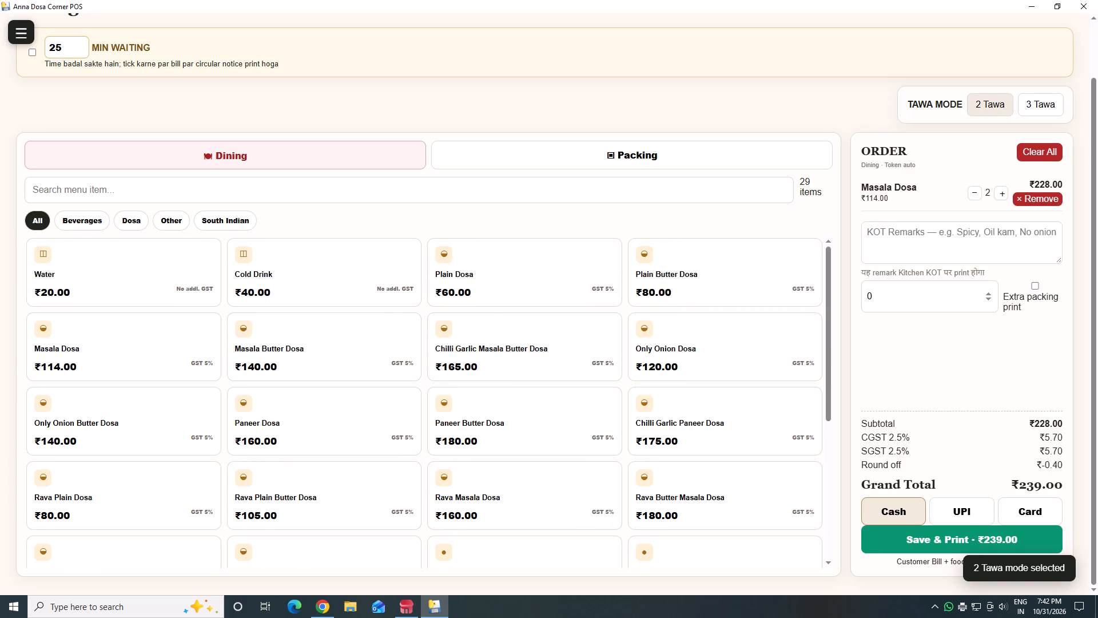
pyautogui.keyDown('shift'); pyautogui.click(959, 542); pyautogui.keyUp('shift')
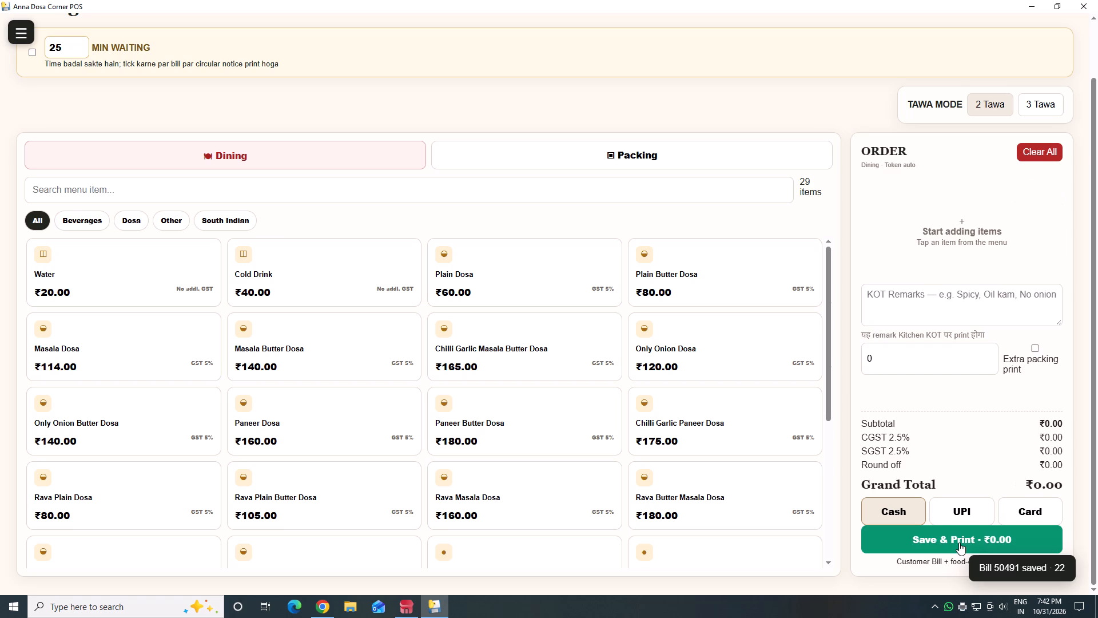
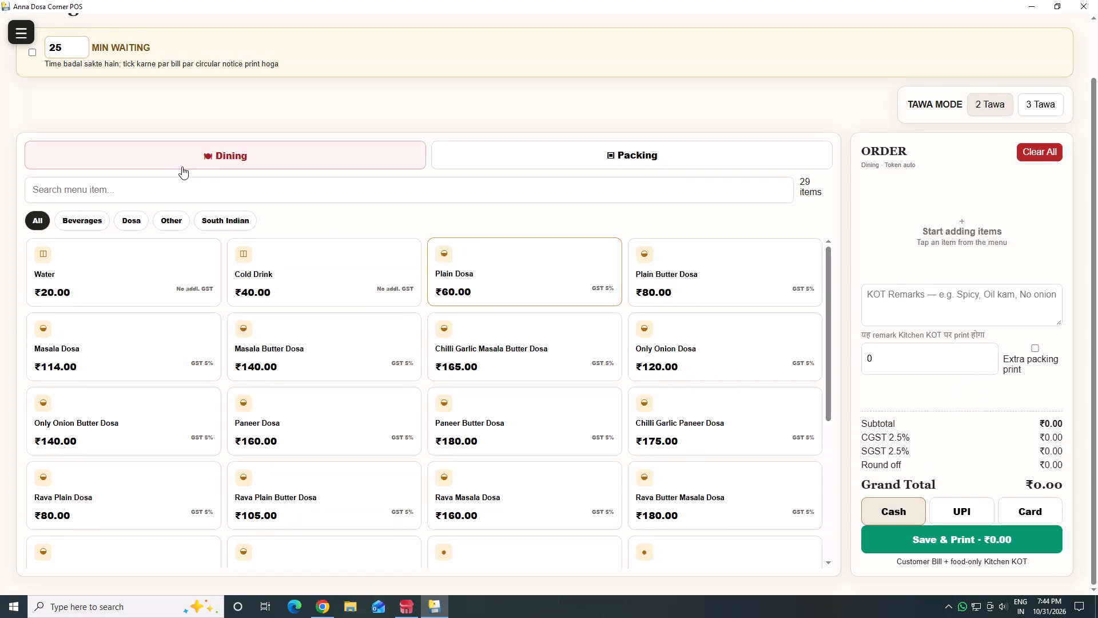
# Review the recent bills in Bills & Audit History and return to Billing.
pyautogui.keyDown('shift'); pyautogui.click(23, 31); pyautogui.keyUp('shift')
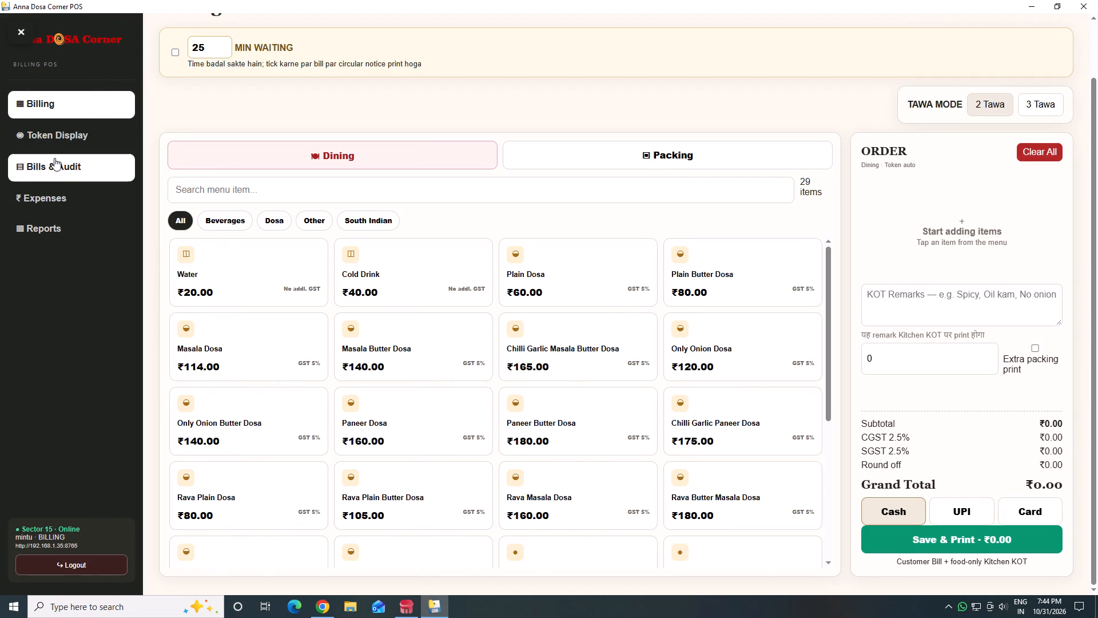
pyautogui.keyDown('shift'); pyautogui.click(56, 168); pyautogui.keyUp('shift')
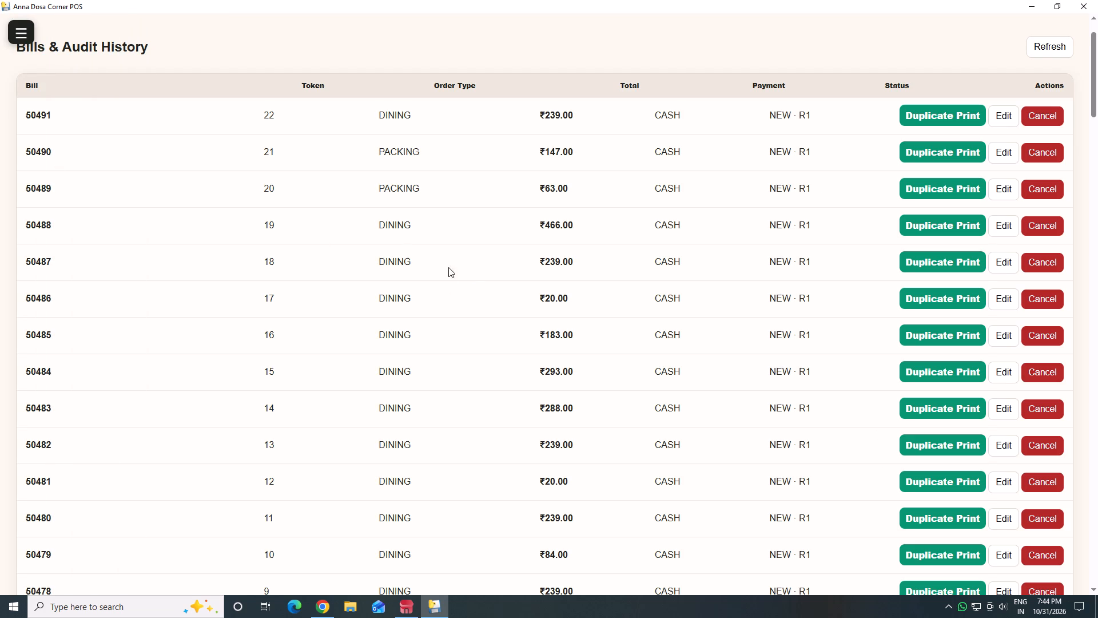
pyautogui.keyDown('shift'); pyautogui.click(25, 30); pyautogui.keyUp('shift')
pyautogui.keyDown('shift'); pyautogui.click(55, 101); pyautogui.keyUp('shift')
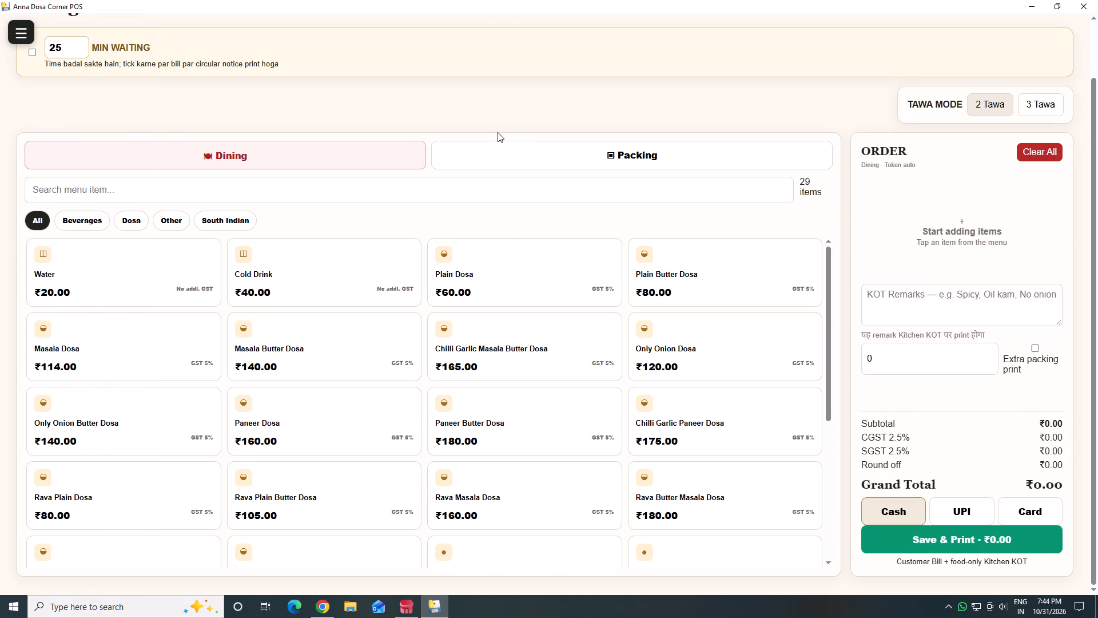
pyautogui.keyDown('shift'); pyautogui.scroll(1, 498, 132); pyautogui.keyUp('shift')
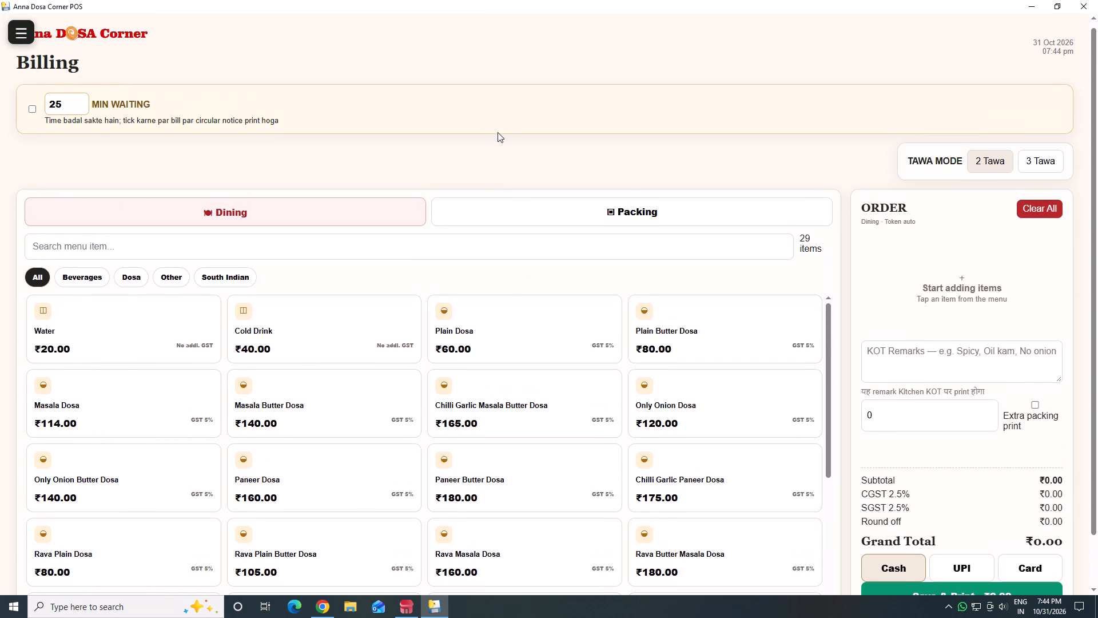
# Check the day's sales figures in Reports and return to Billing.
pyautogui.keyDown('shift'); pyautogui.click(17, 39); pyautogui.keyUp('shift')
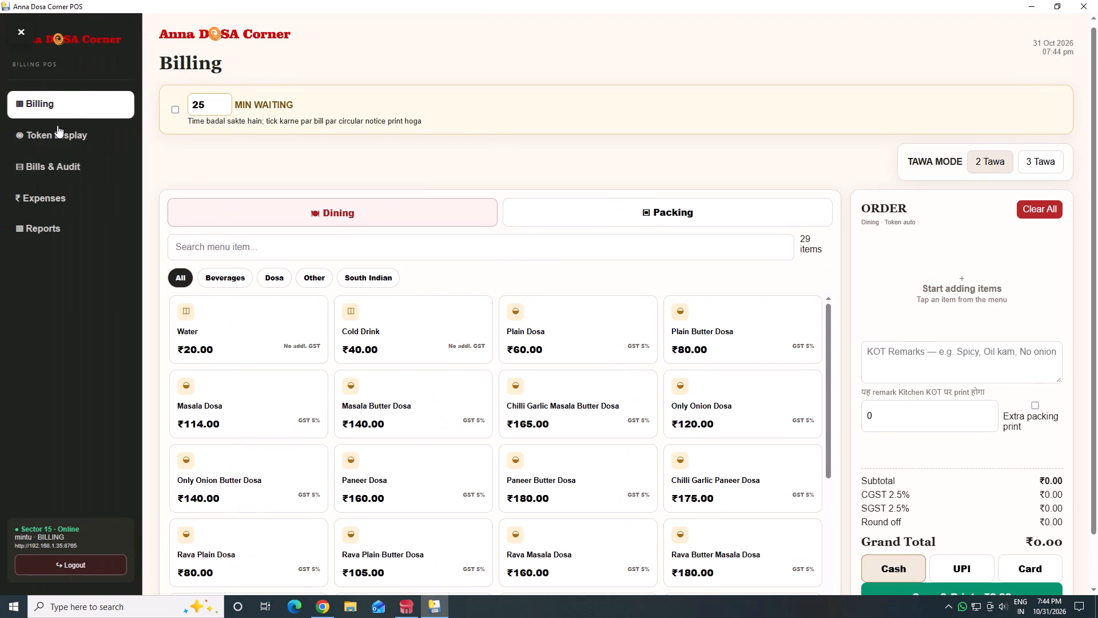
pyautogui.keyDown('shift'); pyautogui.click(63, 221); pyautogui.keyUp('shift')
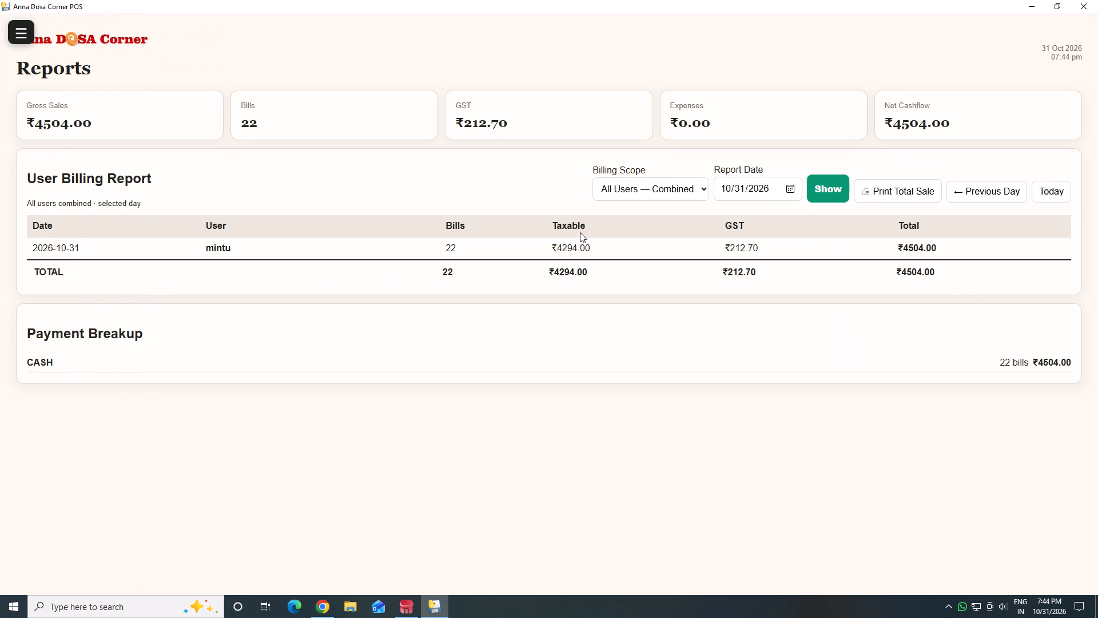
pyautogui.keyDown('shift'); pyautogui.click(28, 37); pyautogui.keyUp('shift')
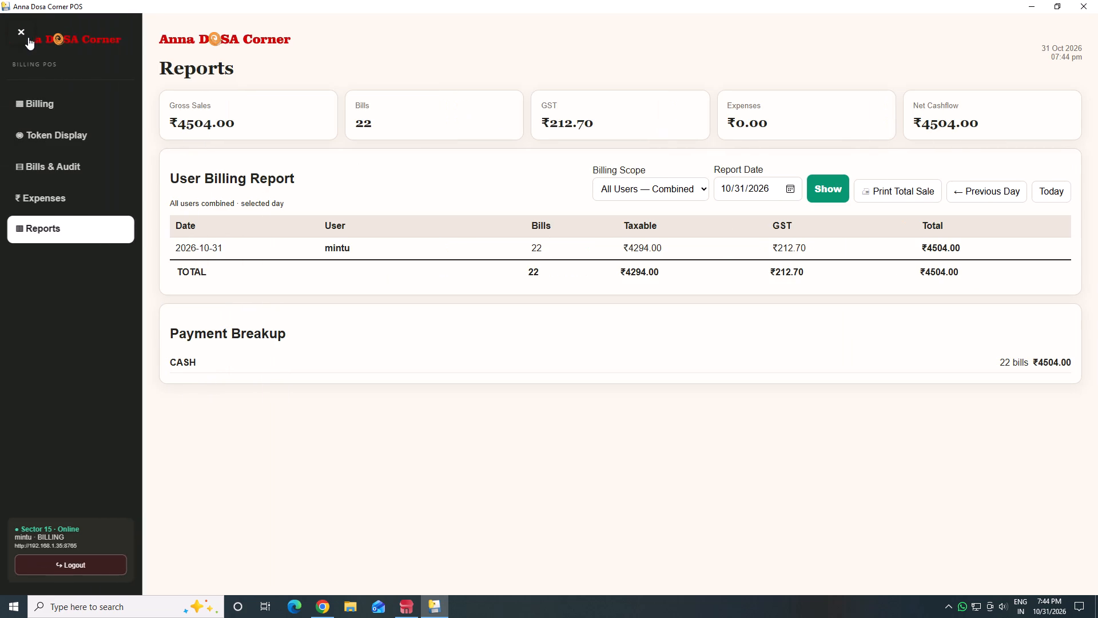
pyautogui.keyDown('shift'); pyautogui.click(61, 106); pyautogui.keyUp('shift')
pyautogui.keyDown('shift'); pyautogui.click(479, 183); pyautogui.keyUp('shift')
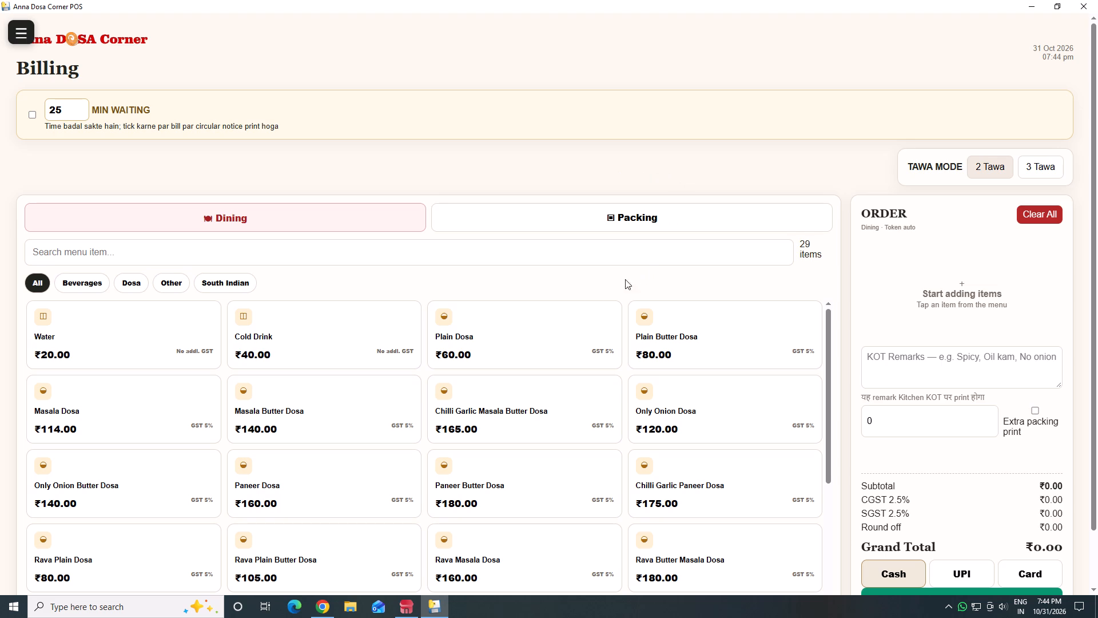
# Save and print a Packing order for one Masala Dosa as Cash in 3 Tawa mode.
pyautogui.keyDown('shift'); pyautogui.click(176, 403); pyautogui.keyUp('shift')
pyautogui.keyDown('shift'); pyautogui.click(701, 223); pyautogui.keyUp('shift')
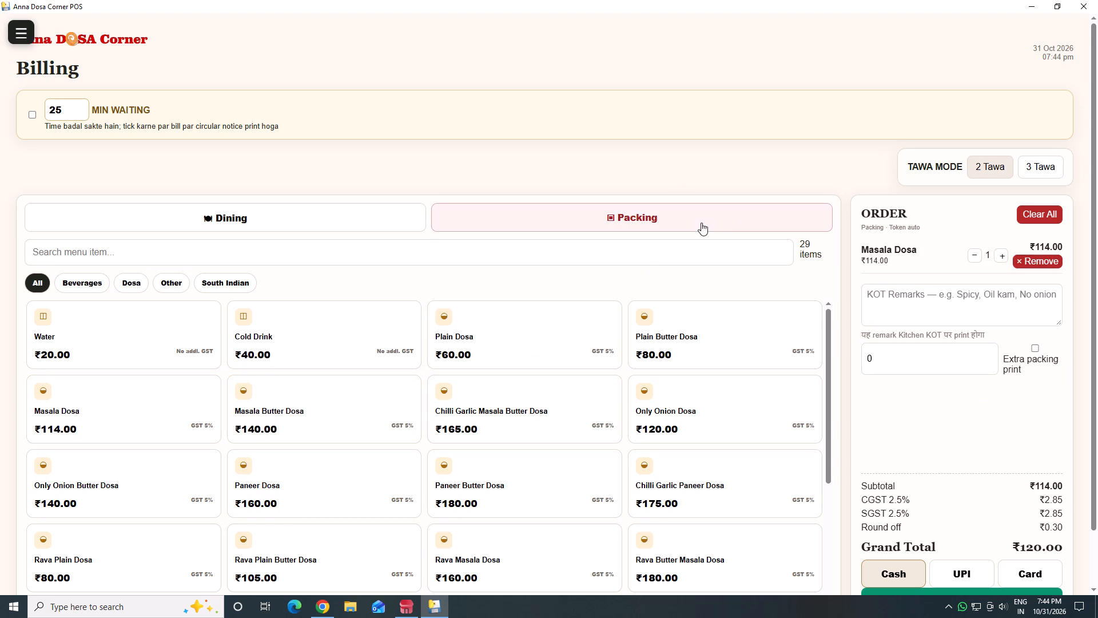
pyautogui.keyDown('shift'); pyautogui.click(1026, 165); pyautogui.keyUp('shift')
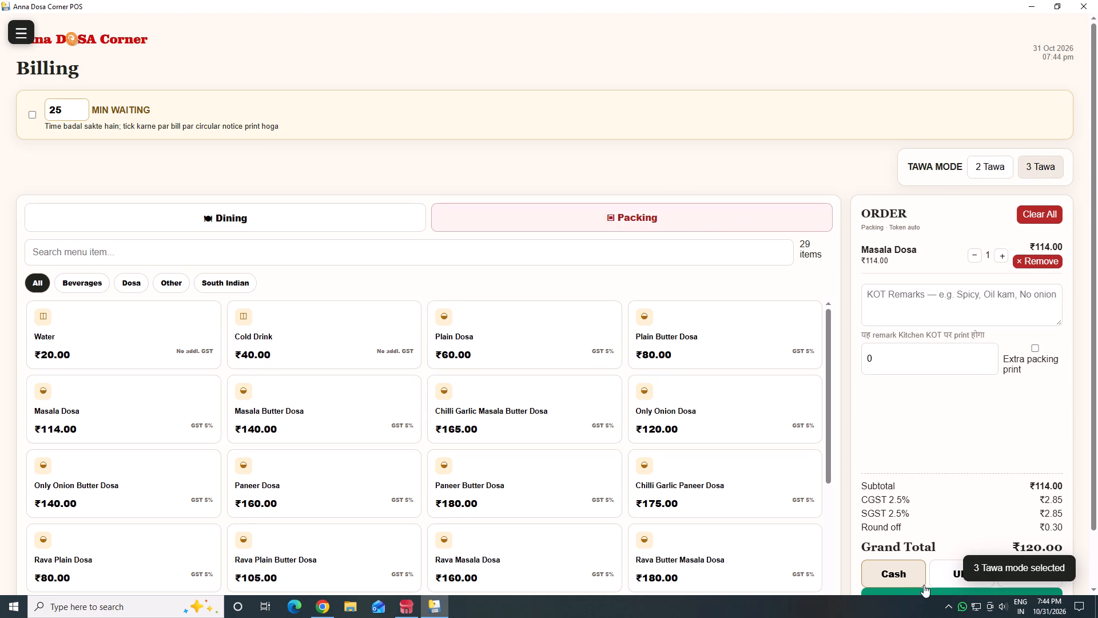
pyautogui.keyDown('shift'); pyautogui.scroll(-1, 937, 546); pyautogui.keyUp('shift')
pyautogui.keyDown('shift'); pyautogui.click(937, 545); pyautogui.keyUp('shift')
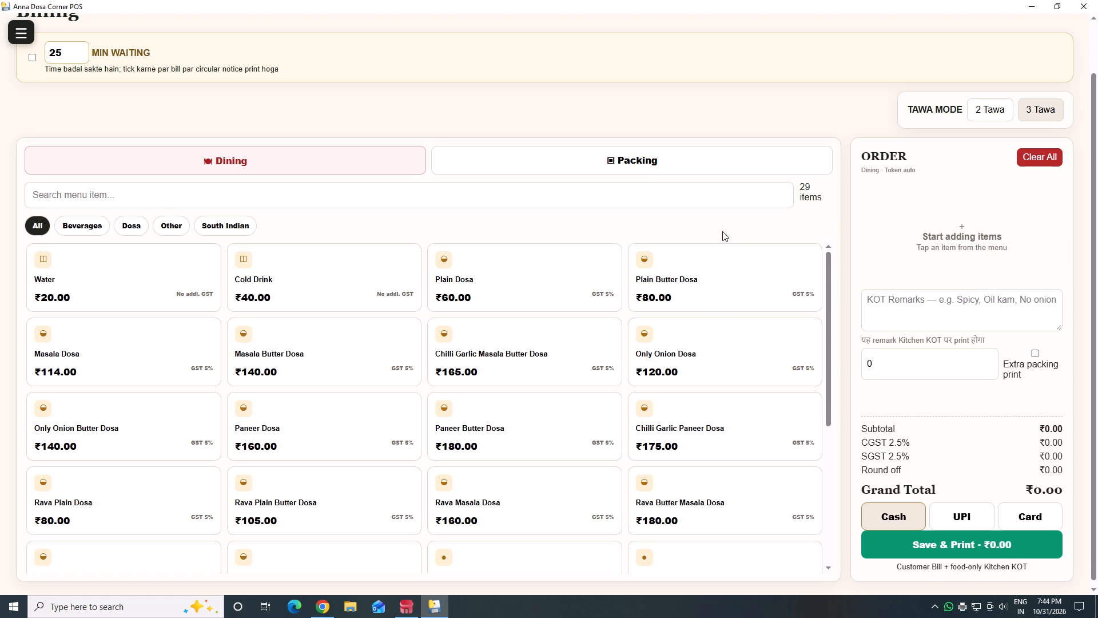
# Save and print a Dining order for three Masala Dosa as Cash in 2 Tawa mode.
pyautogui.keyDown('shift'); pyautogui.click(987, 112); pyautogui.keyUp('shift')
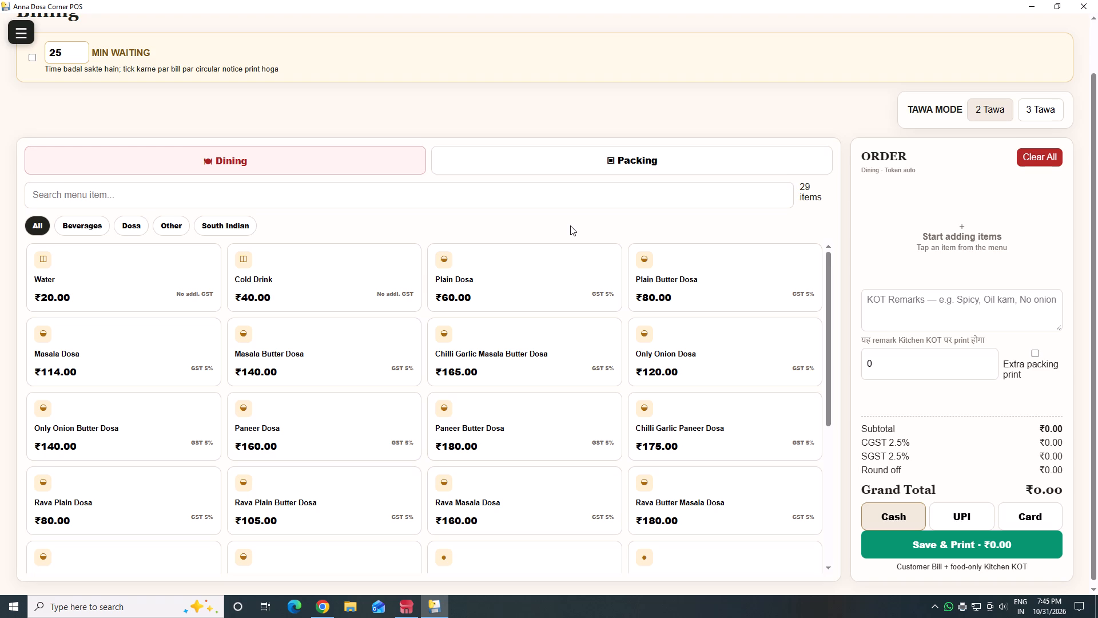
pyautogui.keyDown('shift'); pyautogui.doubleClick(160, 363); pyautogui.keyUp('shift')
pyautogui.keyDown('shift'); pyautogui.click(160, 363); pyautogui.keyUp('shift')
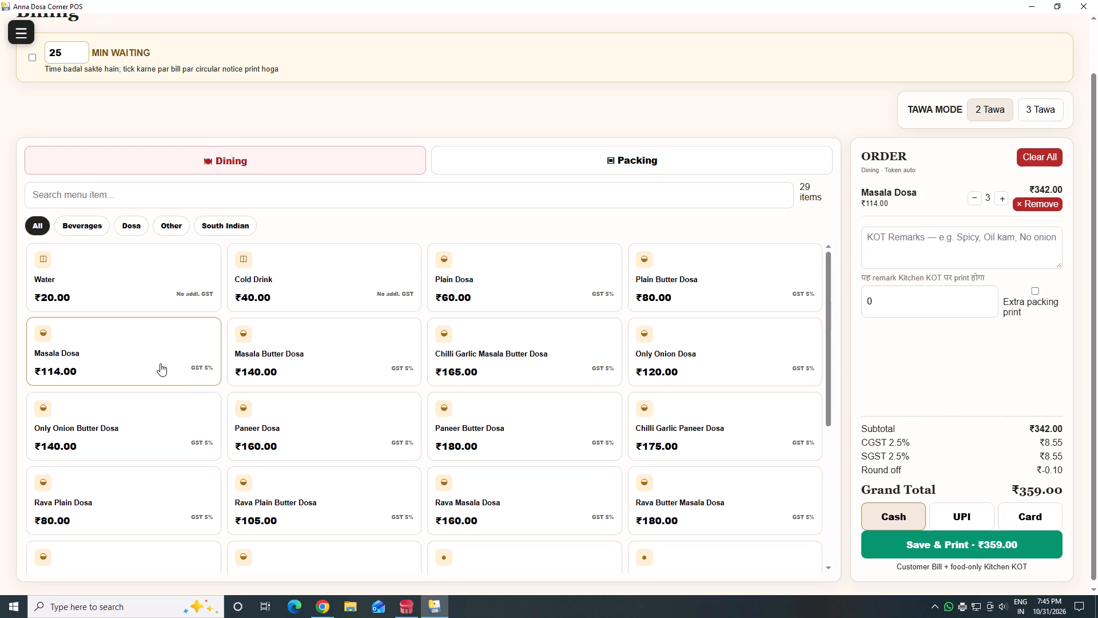
pyautogui.keyDown('shift'); pyautogui.click(957, 552); pyautogui.keyUp('shift')
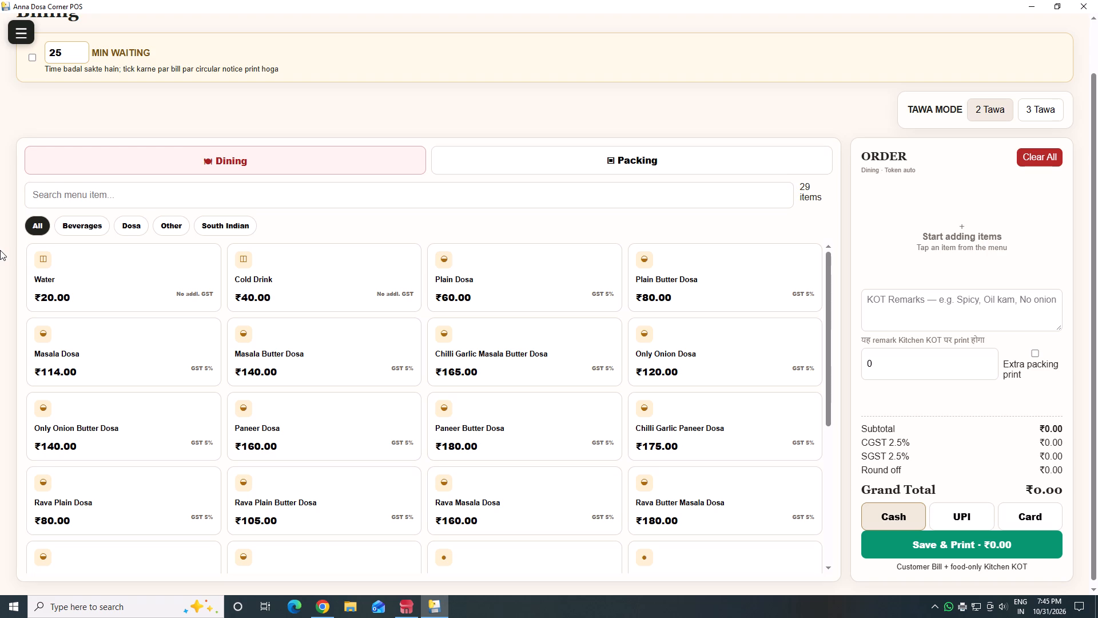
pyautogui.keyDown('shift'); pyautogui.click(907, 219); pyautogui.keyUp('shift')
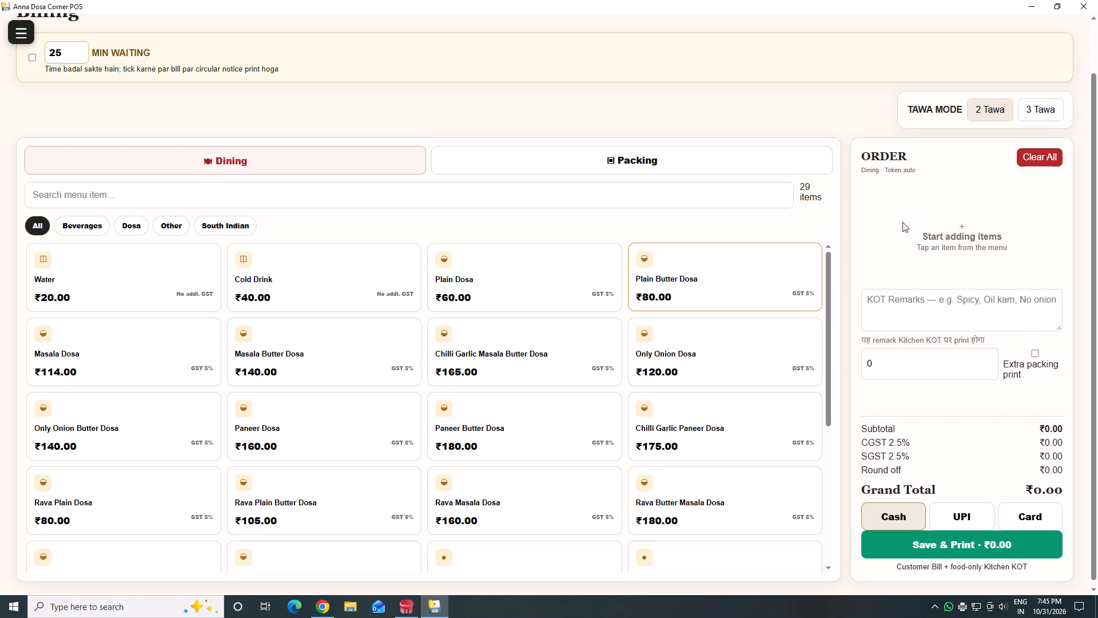
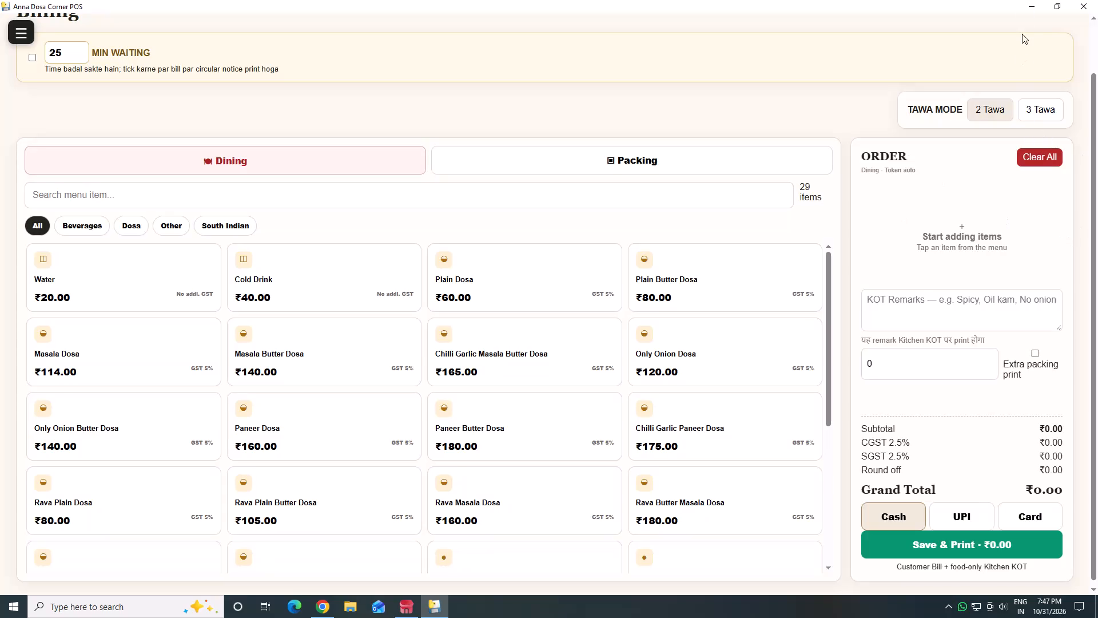
# Switch to the Petpooja POS and filter the live orders to show only Zomato orders.
pyautogui.keyDown('shift'); pyautogui.click(1025, 0); pyautogui.keyUp('shift')
pyautogui.keyDown('shift'); pyautogui.click(775, 31); pyautogui.keyUp('shift')
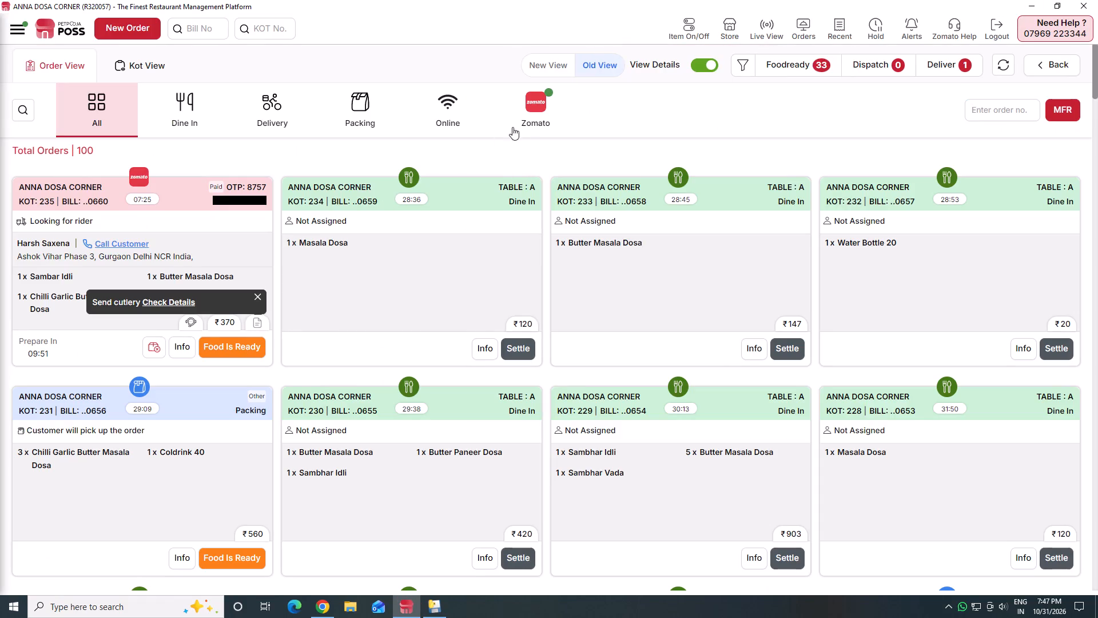
pyautogui.keyDown('shift'); pyautogui.click(538, 118); pyautogui.keyUp('shift')
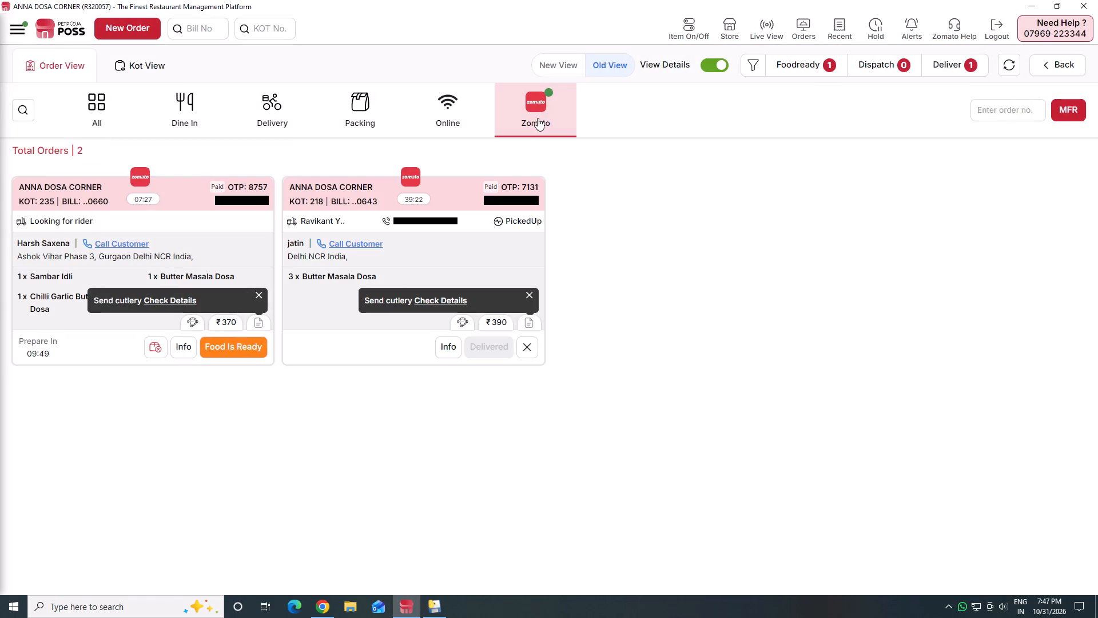